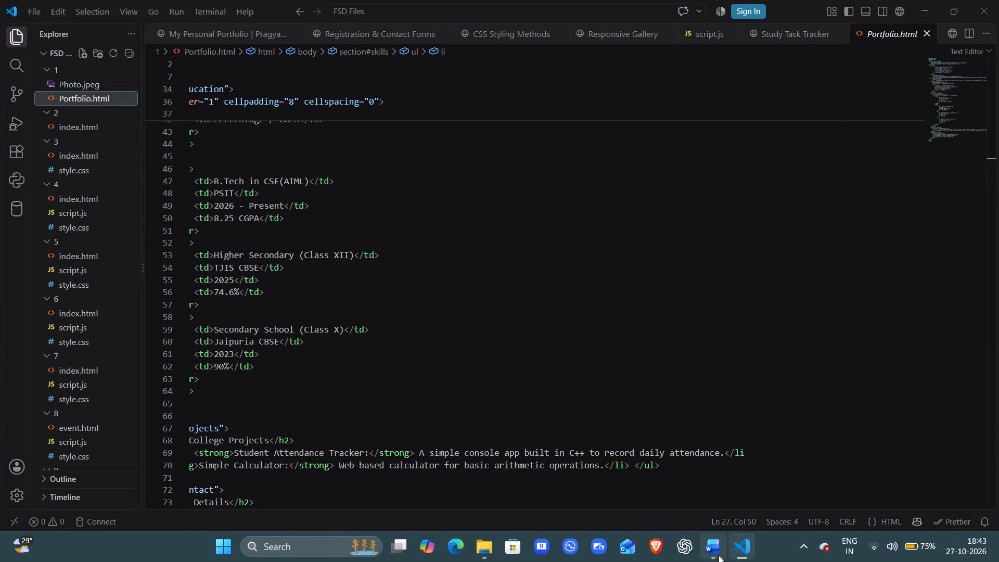
Switch to the Word lab file and review the Portfolio.html source code listing and its output image.
{"action": "left_click", "coordinate": [710, 481]}
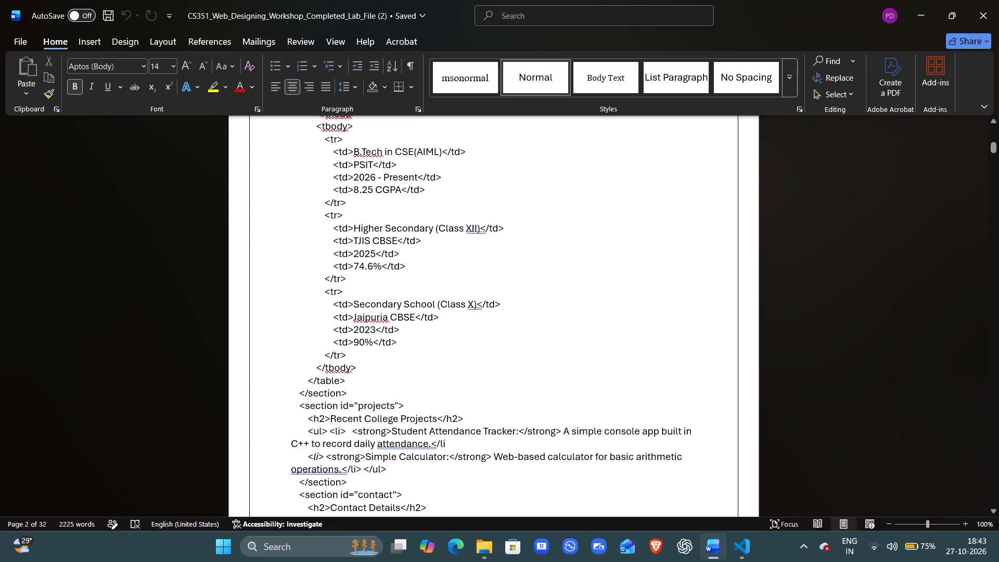
{"action": "scroll", "coordinate": [592, 418], "scroll_direction": "down", "scroll_amount": 14}
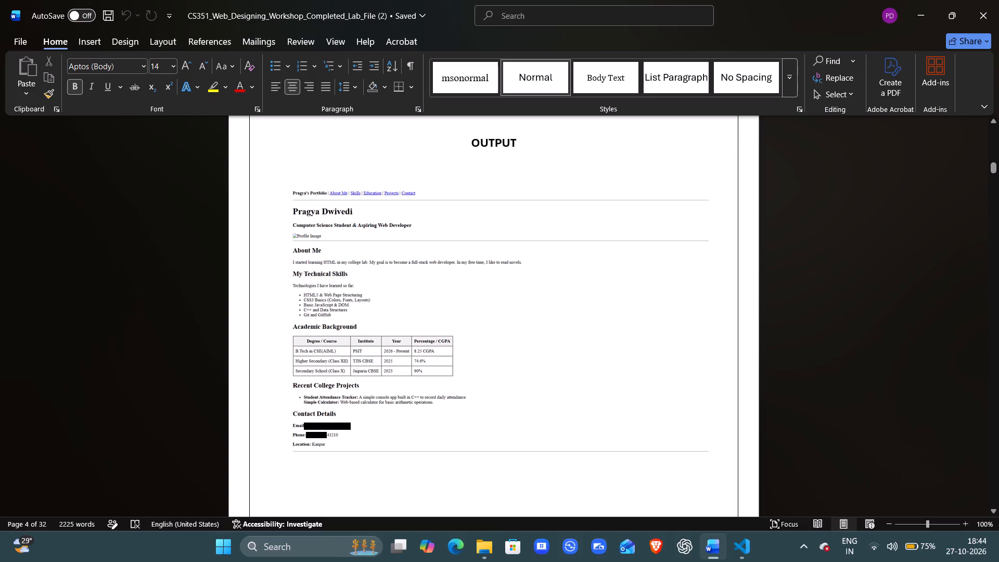
{"action": "scroll", "coordinate": [592, 418], "scroll_direction": "up", "scroll_amount": 5}
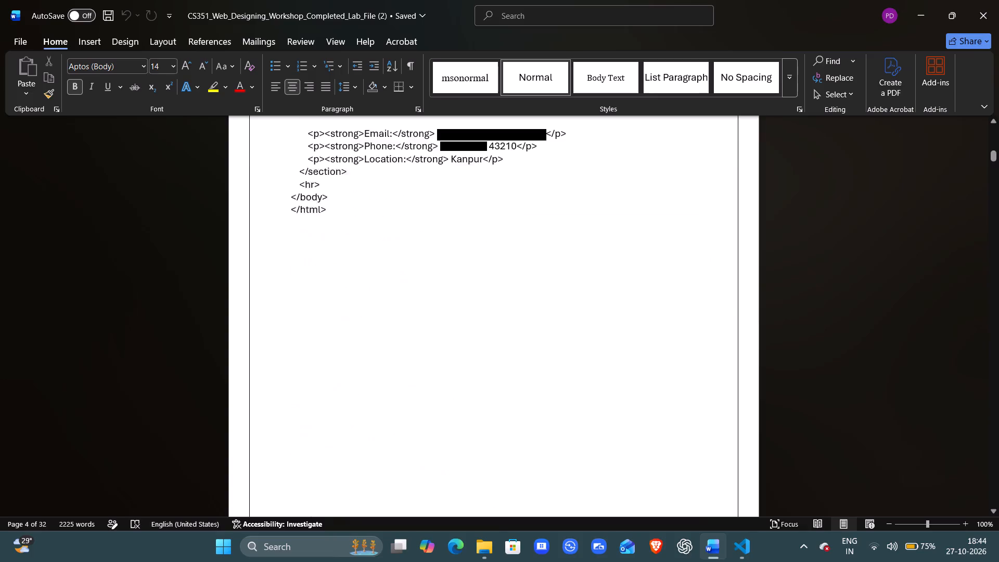
{"action": "scroll", "coordinate": [592, 418], "scroll_direction": "up", "scroll_amount": 1}
In Visual Studio Code, delete the Higher Secondary (Class XII) and Secondary School (Class X) rows from Portfolio.html's education table.
{"action": "left_click", "coordinate": [707, 470]}
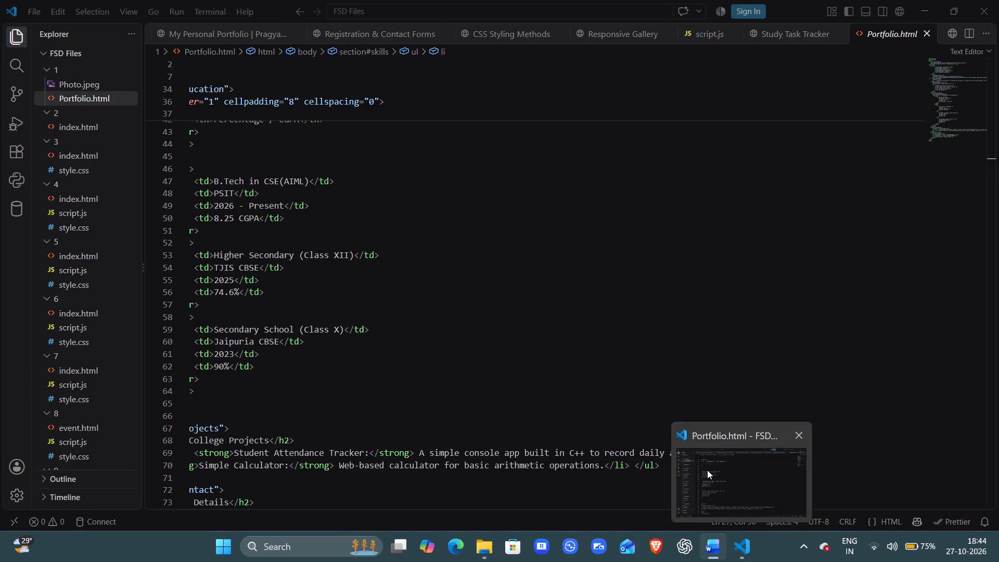
{"action": "scroll", "coordinate": [225, 401], "scroll_direction": "right", "scroll_amount": 5}
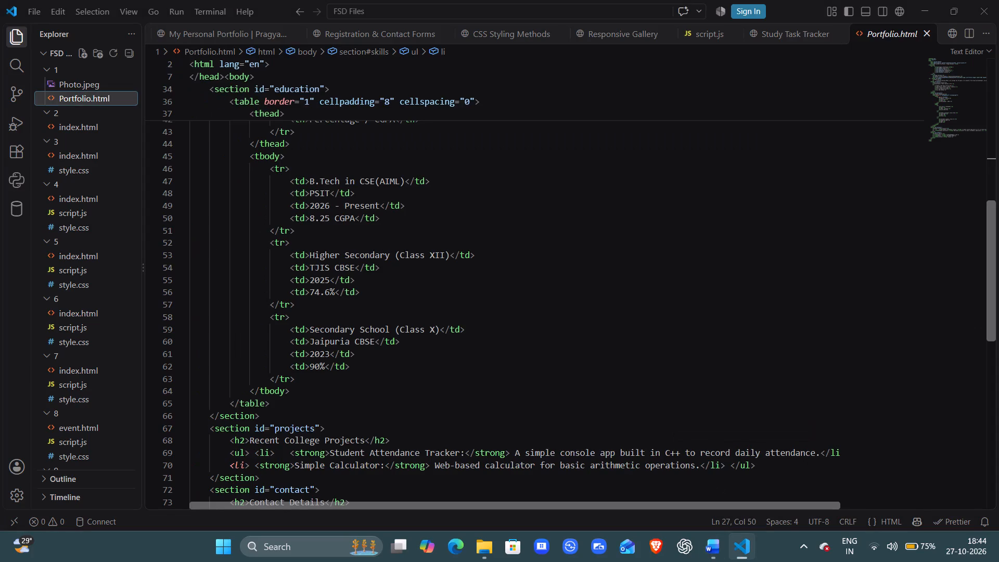
{"action": "left_click", "coordinate": [314, 379]}
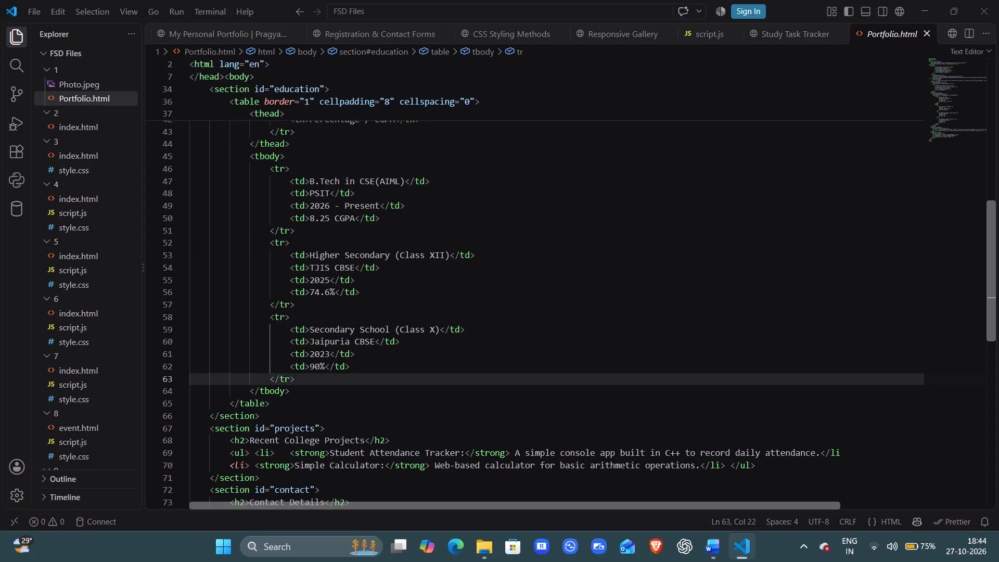
{"action": "left_click_drag", "start_coordinate": [314, 379], "coordinate": [267, 254]}
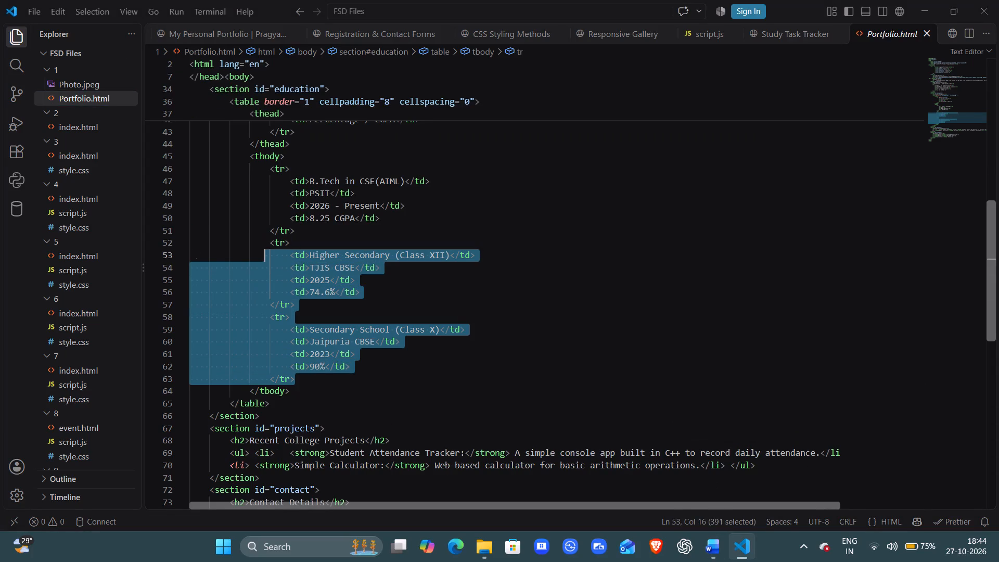
{"action": "left_click_drag", "start_coordinate": [267, 254], "coordinate": [271, 254]}
{"action": "key", "text": "BackSpace"}
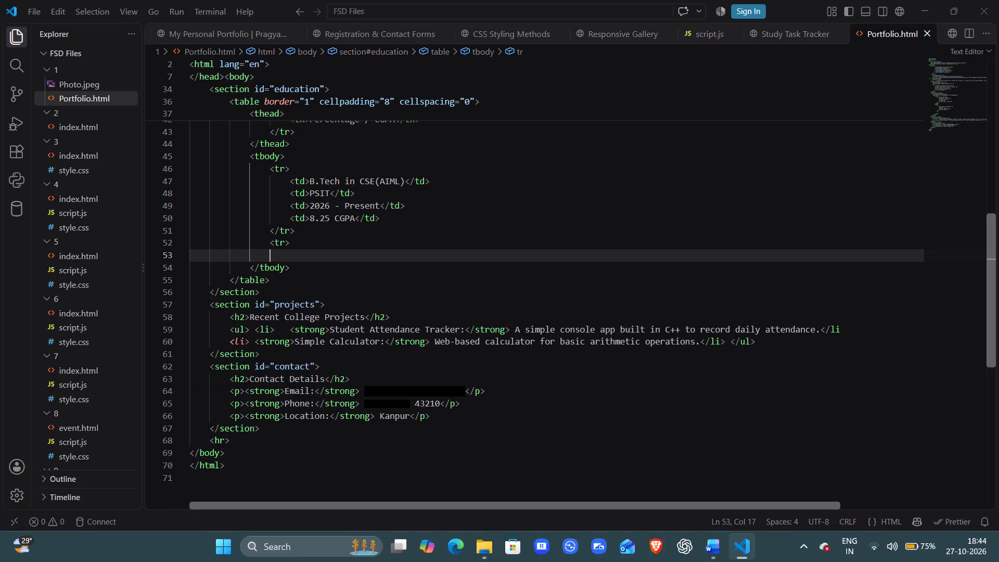
{"action": "key", "text": "BackSpace"}
{"action": "key", "text": "BackSpace"}
{"action": "key", "text": "BackSpace"}
{"action": "key", "text": "BackSpace"}
{"action": "key", "text": "BackSpace"}
{"action": "key", "text": "BackSpace"}
{"action": "key", "text": "BackSpace"}
{"action": "key", "text": "BackSpace"}
{"action": "key", "text": "BackSpace"}
{"action": "key", "text": "BackSpace"}
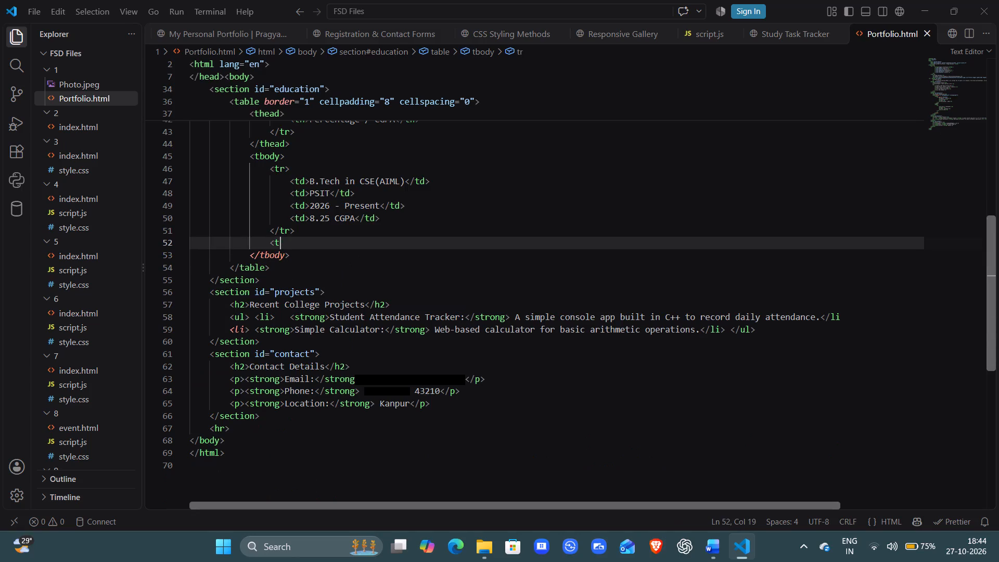
{"action": "key", "text": "BackSpace"}
{"action": "key", "text": "BackSpace"}
{"action": "key", "text": "BackSpace"}
{"action": "key", "text": "BackSpace"}
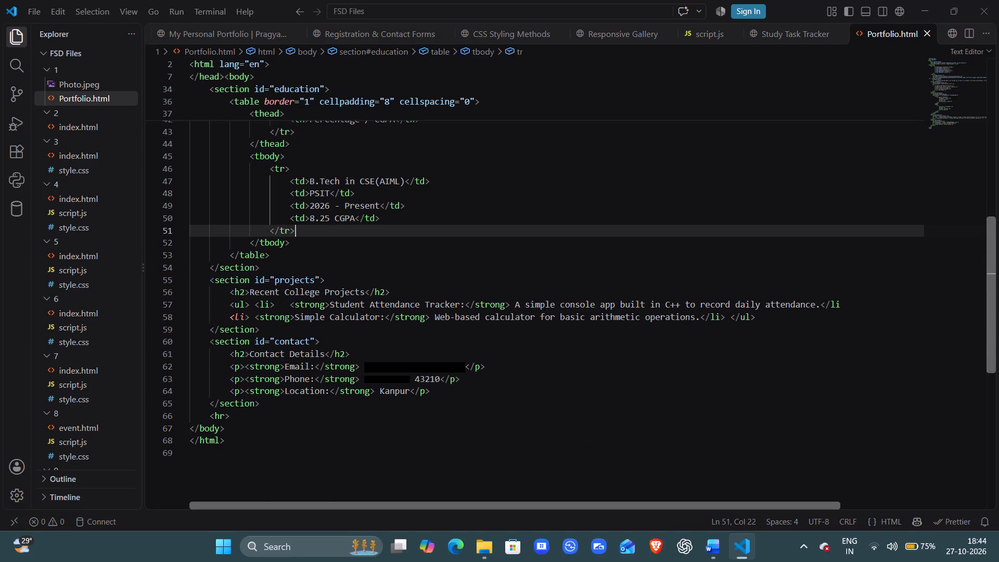
Preview the edited Portfolio.html in the integrated browser and examine the rendered page, including the Academic Background table.
{"action": "left_click", "coordinate": [238, 442]}
{"action": "key", "text": "ctrl+a"}
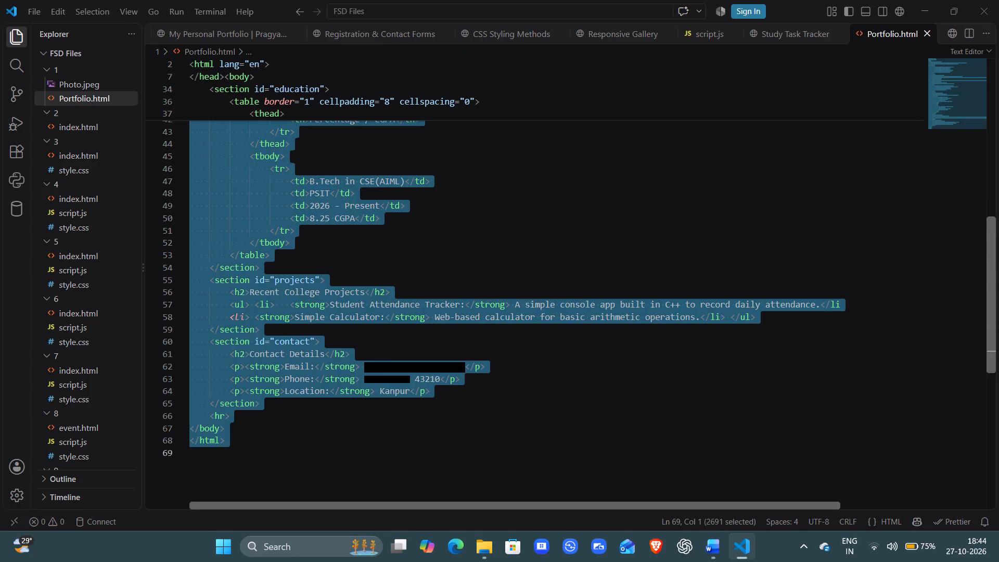
{"action": "left_click", "coordinate": [395, 414]}
{"action": "left_click", "coordinate": [950, 35]}
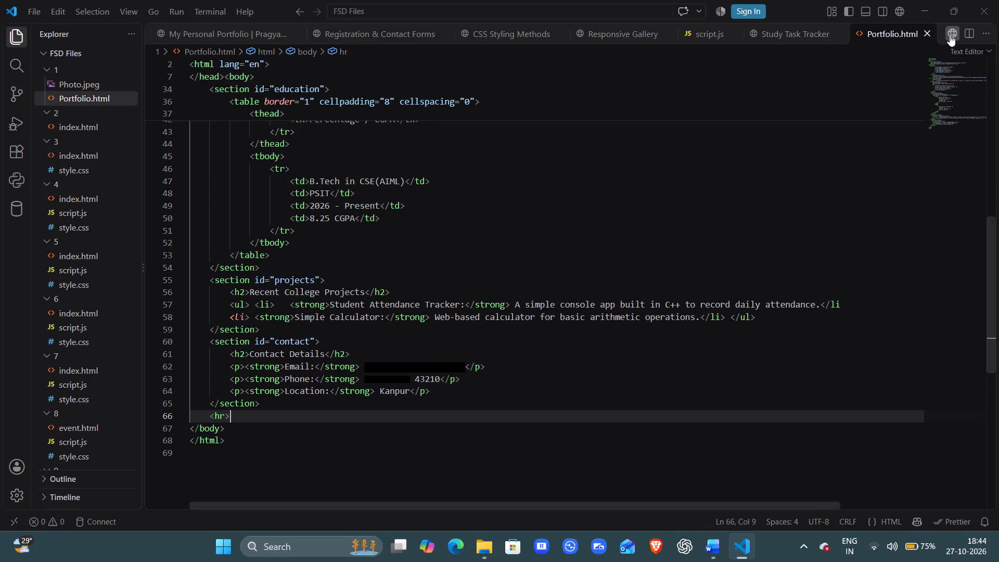
{"action": "scroll", "coordinate": [422, 354], "scroll_direction": "right", "scroll_amount": 1}
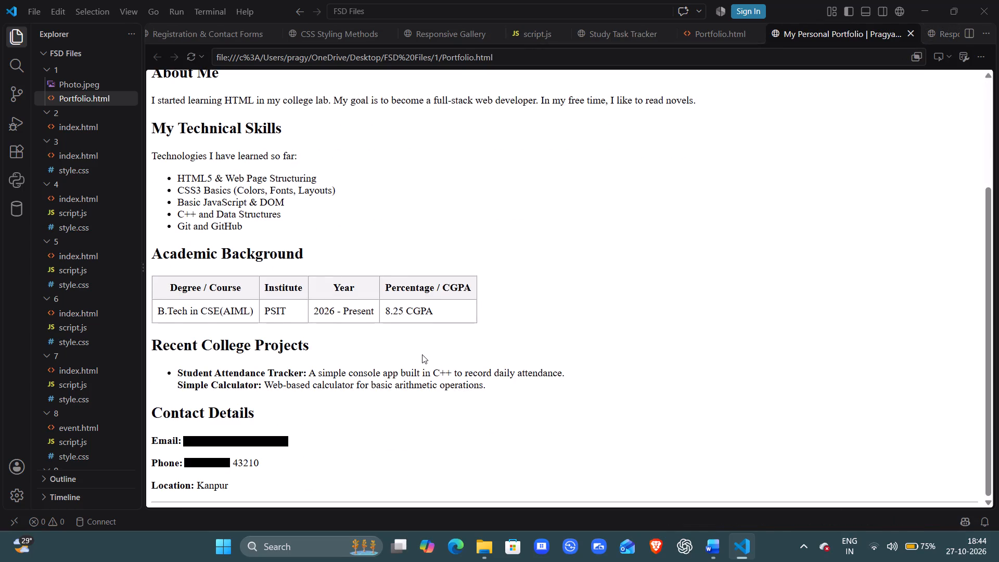
{"action": "scroll", "coordinate": [422, 354], "scroll_direction": "right", "scroll_amount": 1}
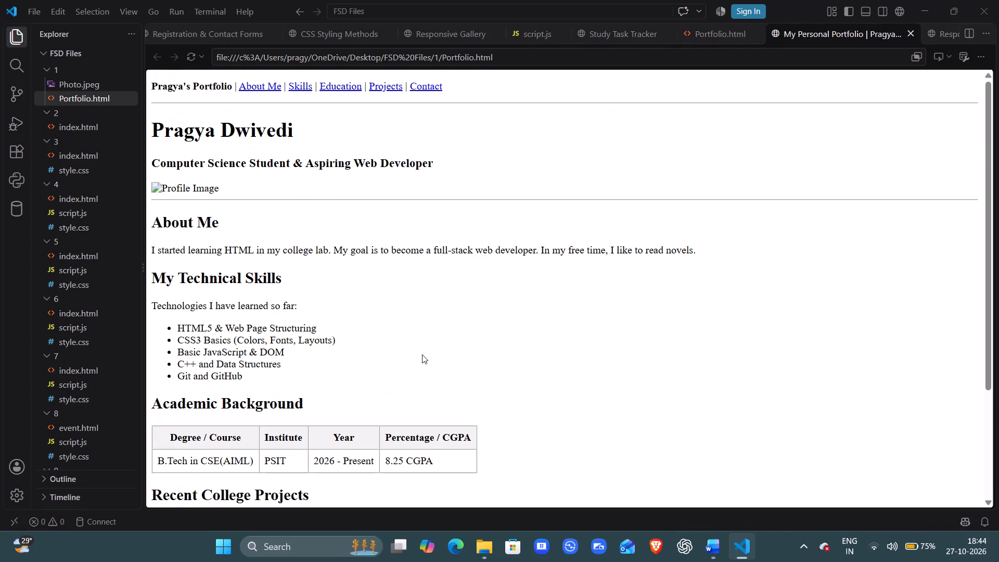
Return to the Portfolio.html code and copy its entire contents.
{"action": "left_click", "coordinate": [85, 98]}
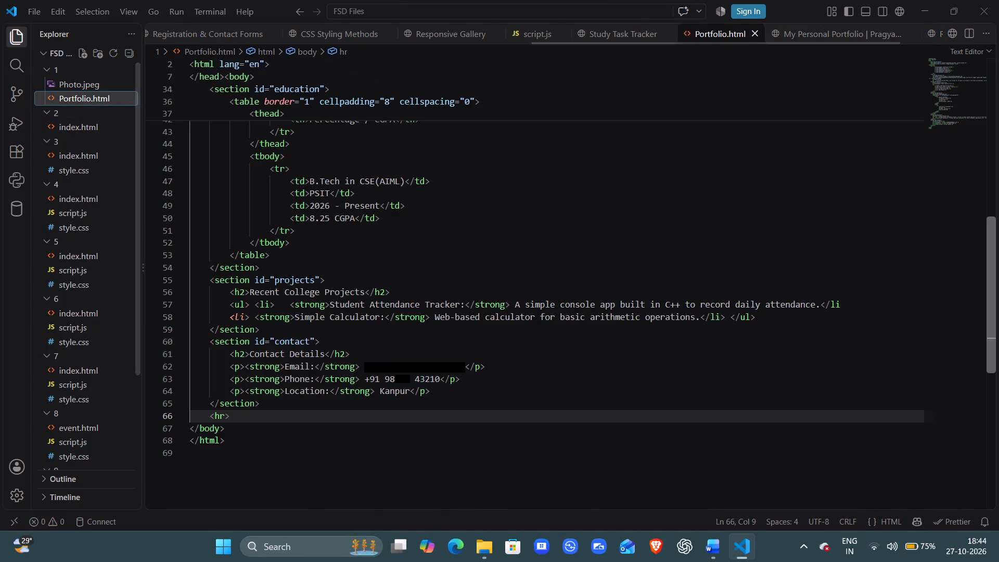
{"action": "left_click", "coordinate": [325, 437]}
{"action": "key", "text": "ctrl+a"}
{"action": "key", "text": "ctrl+c"}
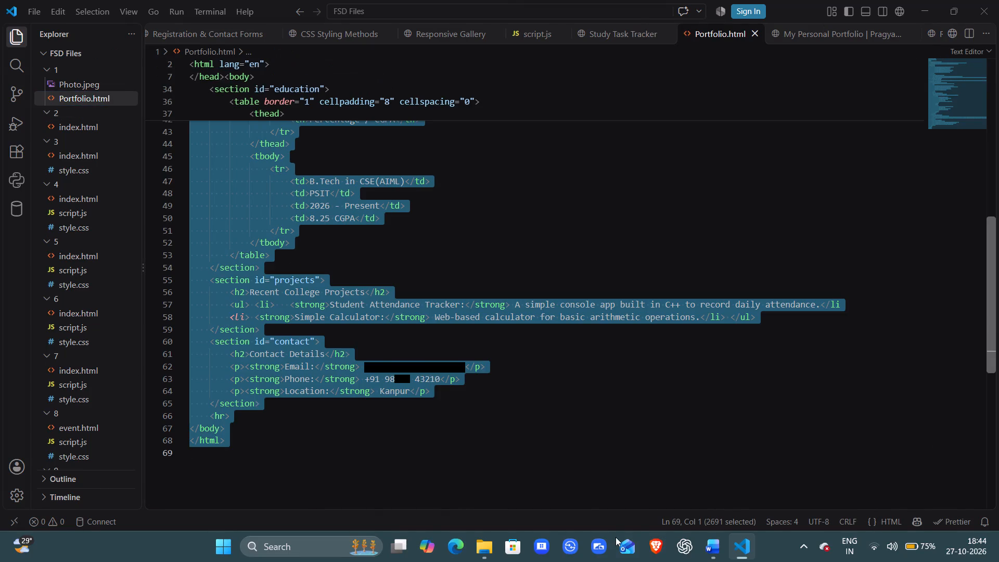
In the Word lab file, replace the Portfolio.html listing from <!DOCTYPE html> through </html> with the copied code.
{"action": "left_click", "coordinate": [715, 535]}
{"action": "scroll", "coordinate": [372, 264], "scroll_direction": "up", "scroll_amount": 1}
{"action": "left_click", "coordinate": [344, 291]}
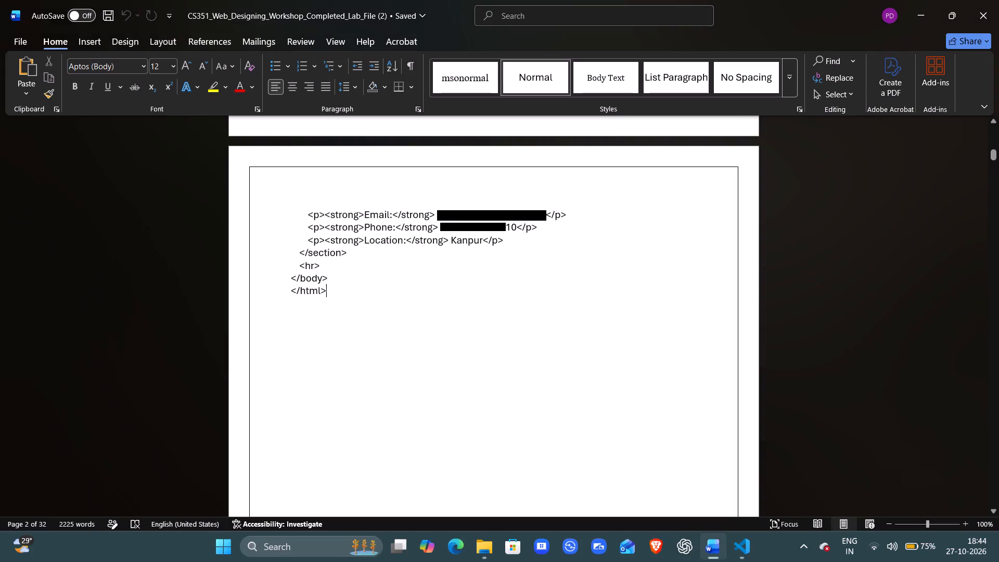
{"action": "right_click", "coordinate": [344, 291]}
{"action": "left_click_drag", "start_coordinate": [344, 291], "coordinate": [312, 145]}
{"action": "left_click_drag", "start_coordinate": [330, 290], "coordinate": [292, 48]}
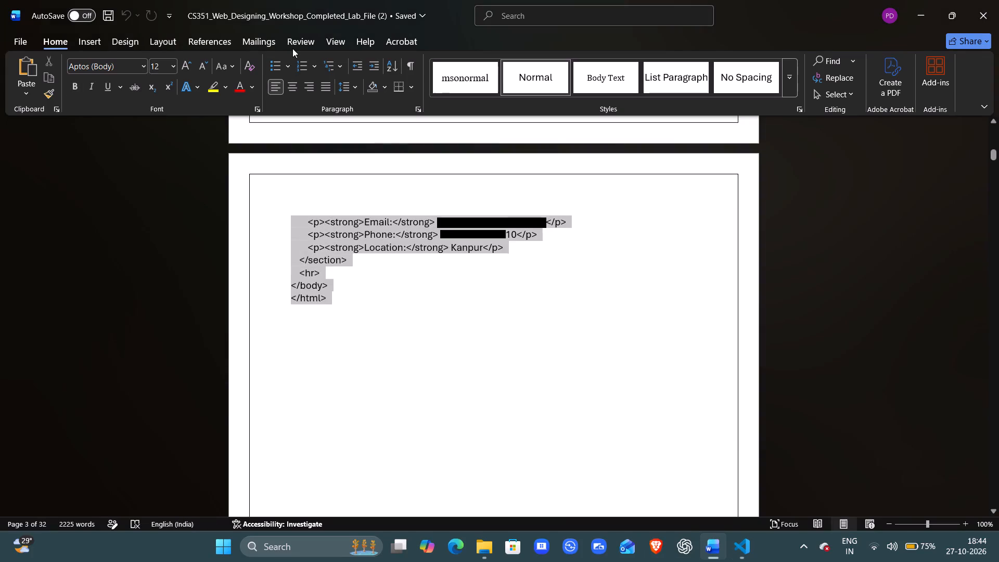
{"action": "left_click_drag", "start_coordinate": [292, 48], "coordinate": [293, 124]}
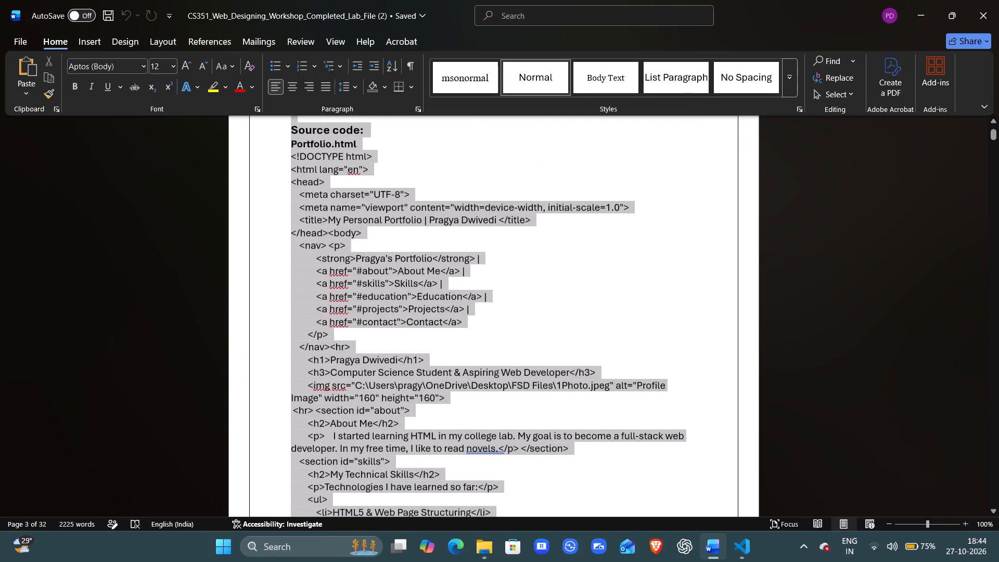
{"action": "left_click_drag", "start_coordinate": [293, 124], "coordinate": [288, 160]}
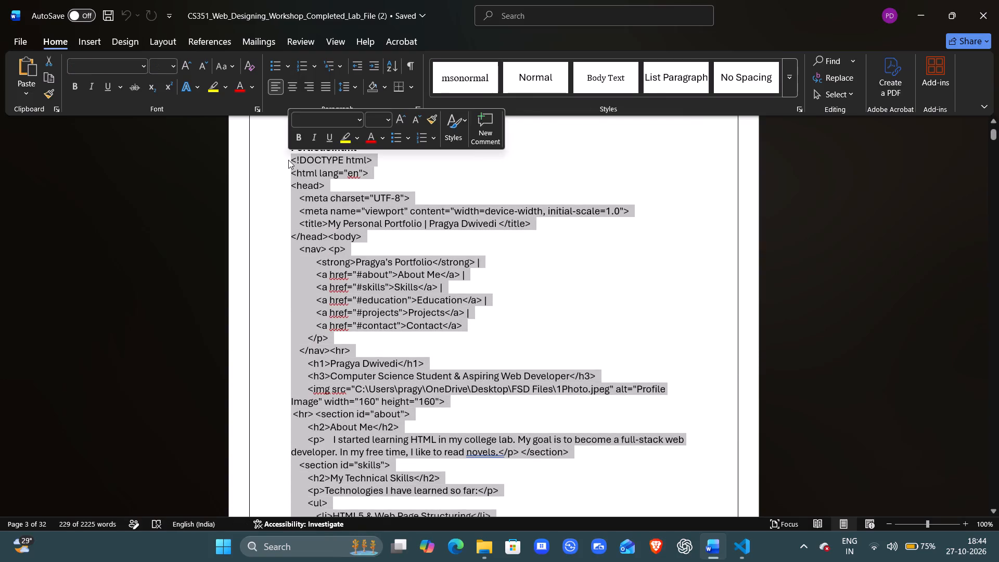
{"action": "key", "text": "ctrl+v"}
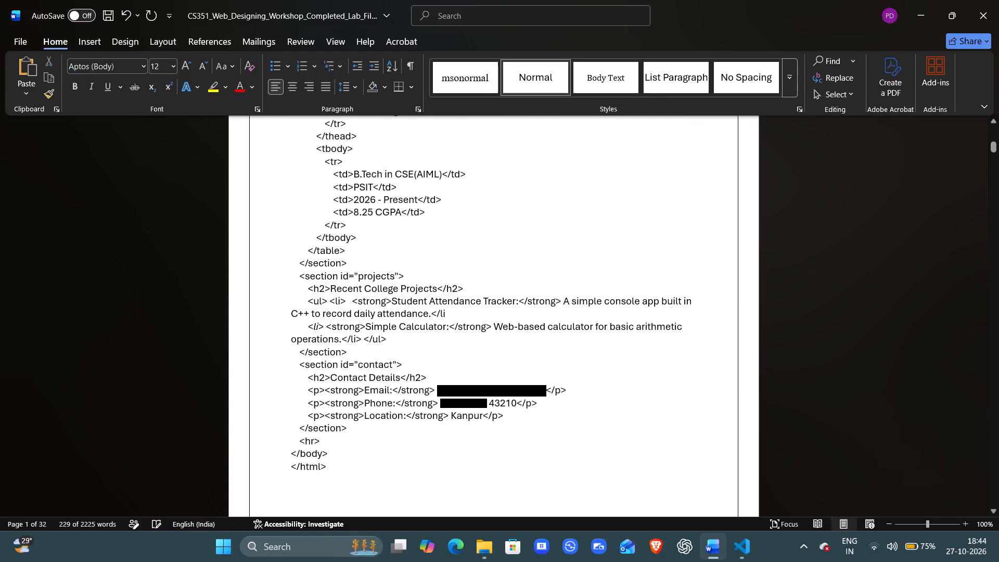
Remove the surplus blank lines between the Portfolio.html listing and its OUTPUT heading, keeping the heading on the same page as the output image.
{"action": "scroll", "coordinate": [362, 369], "scroll_direction": "down", "scroll_amount": 12}
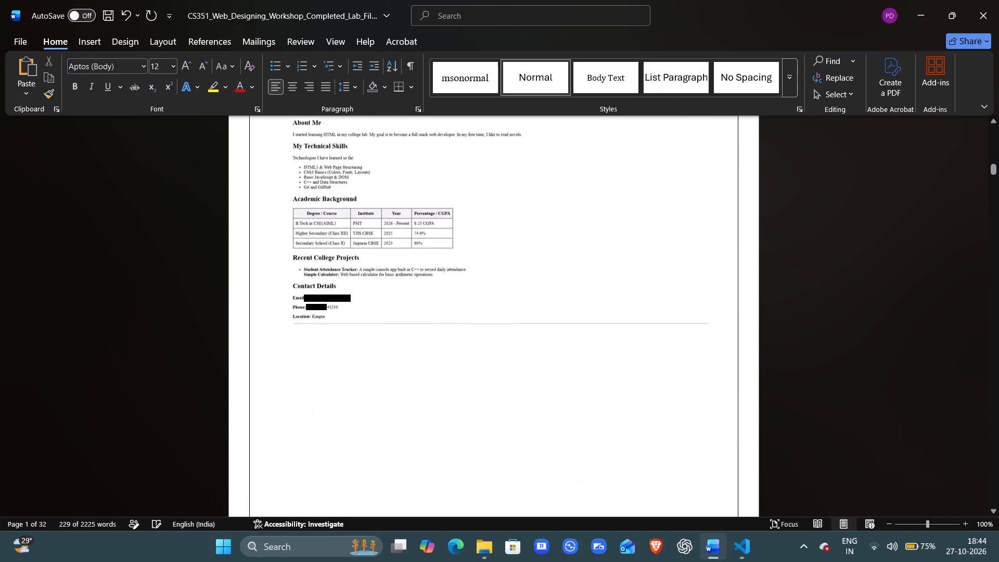
{"action": "scroll", "coordinate": [529, 210], "scroll_direction": "up", "scroll_amount": 1}
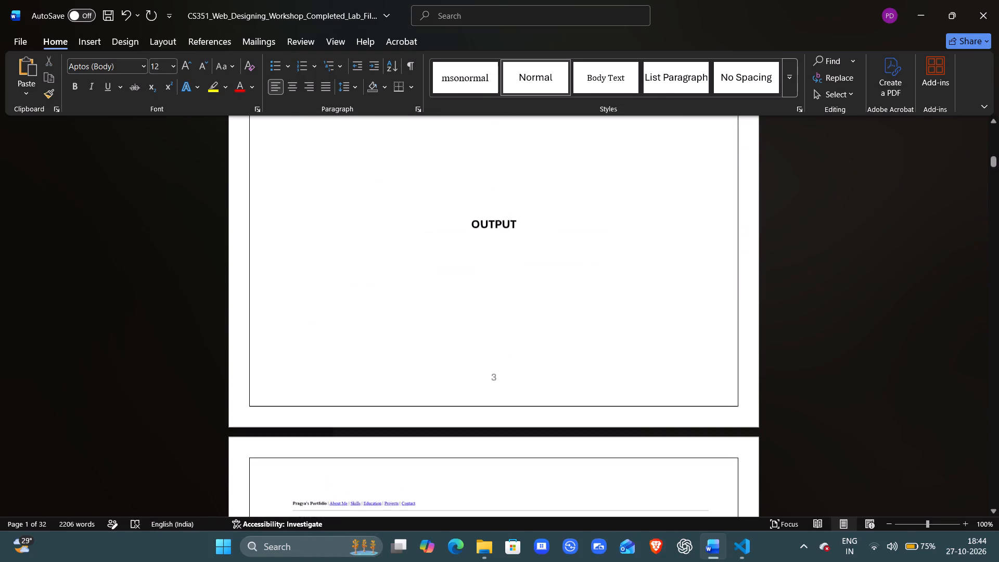
{"action": "left_click", "coordinate": [528, 218]}
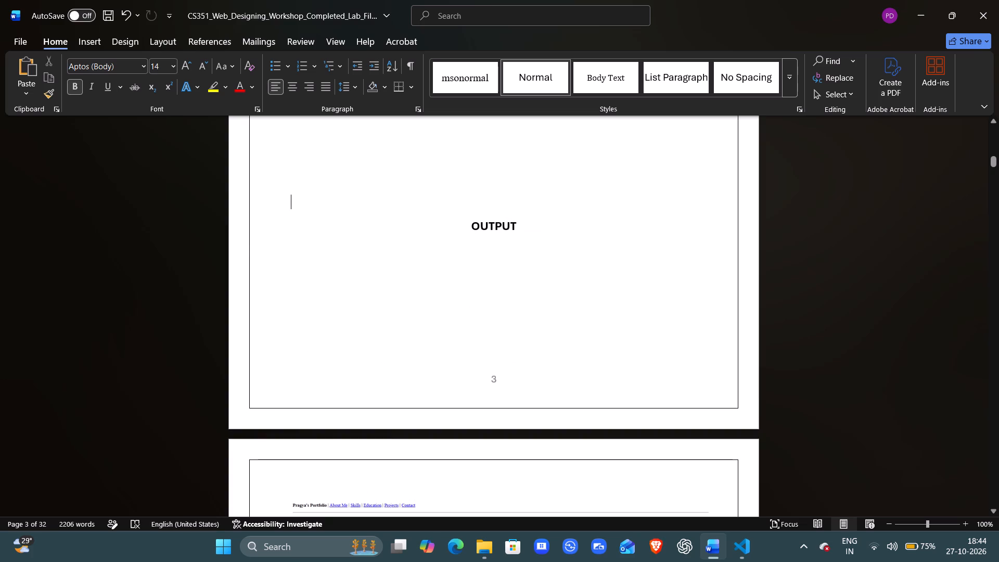
{"action": "key", "text": "BackSpace"}
{"action": "key", "text": "BackSpace"}
{"action": "key", "text": "BackSpace"}
{"action": "key", "text": "BackSpace"}
{"action": "key", "text": "BackSpace"}
{"action": "scroll", "coordinate": [528, 218], "scroll_direction": "up", "scroll_amount": 2}
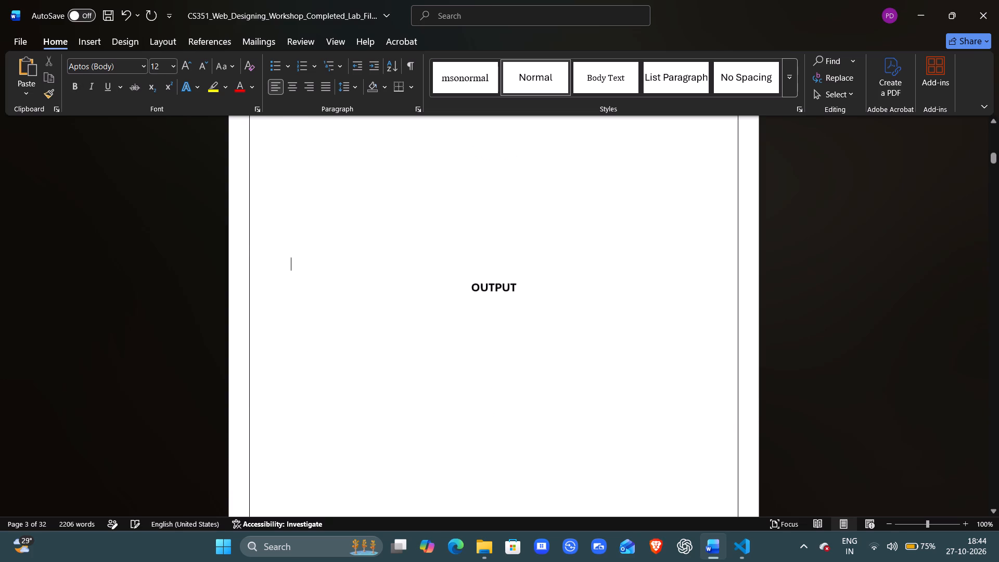
{"action": "scroll", "coordinate": [528, 218], "scroll_direction": "up", "scroll_amount": 4}
{"action": "key", "text": "BackSpace"}
{"action": "key", "text": "BackSpace"}
{"action": "key", "text": "BackSpace"}
{"action": "key", "text": "BackSpace"}
{"action": "key", "text": "BackSpace"}
{"action": "key", "text": "BackSpace"}
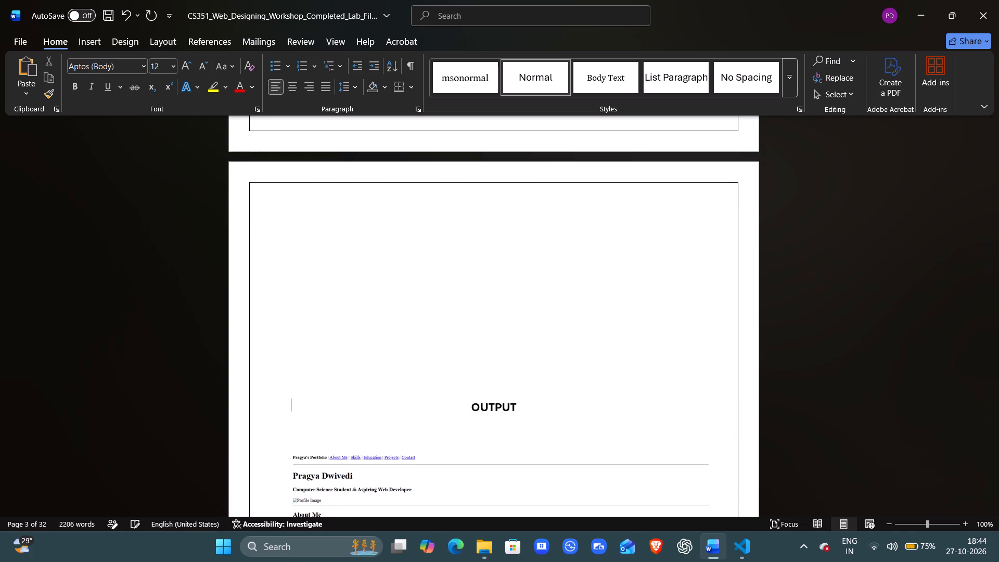
{"action": "key", "text": "BackSpace"}
{"action": "key", "text": "BackSpace"}
{"action": "key", "text": "BackSpace"}
{"action": "key", "text": "BackSpace"}
{"action": "key", "text": "BackSpace"}
{"action": "key", "text": "BackSpace"}
{"action": "key", "text": "BackSpace"}
{"action": "key", "text": "BackSpace"}
{"action": "key", "text": "BackSpace"}
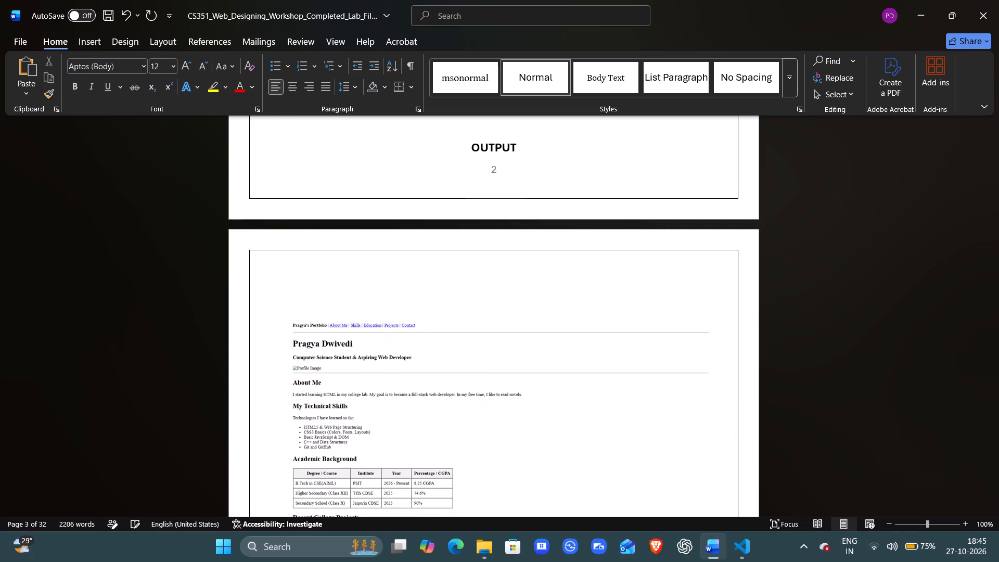
{"action": "key", "text": "Return"}
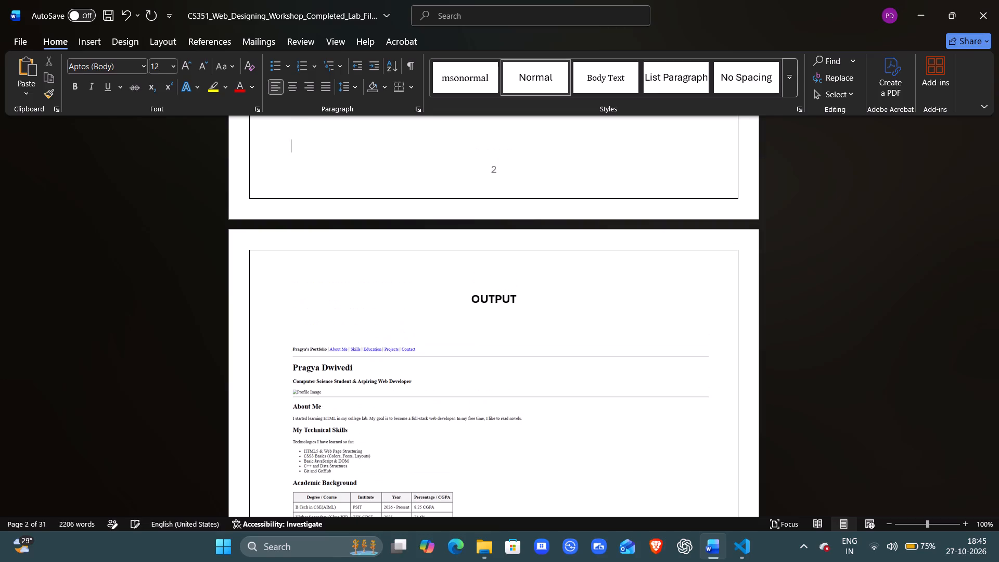
Look through the remaining experiments in the lab file, examining the page layout of their source code and OUTPUT sections.
{"action": "scroll", "coordinate": [528, 218], "scroll_direction": "down", "scroll_amount": 8}
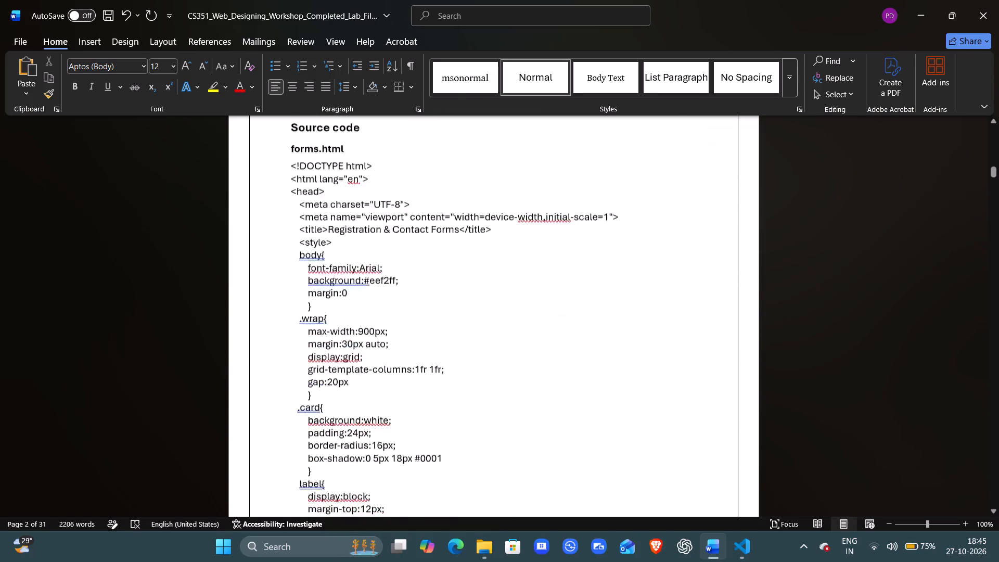
{"action": "scroll", "coordinate": [528, 218], "scroll_direction": "down", "scroll_amount": 9}
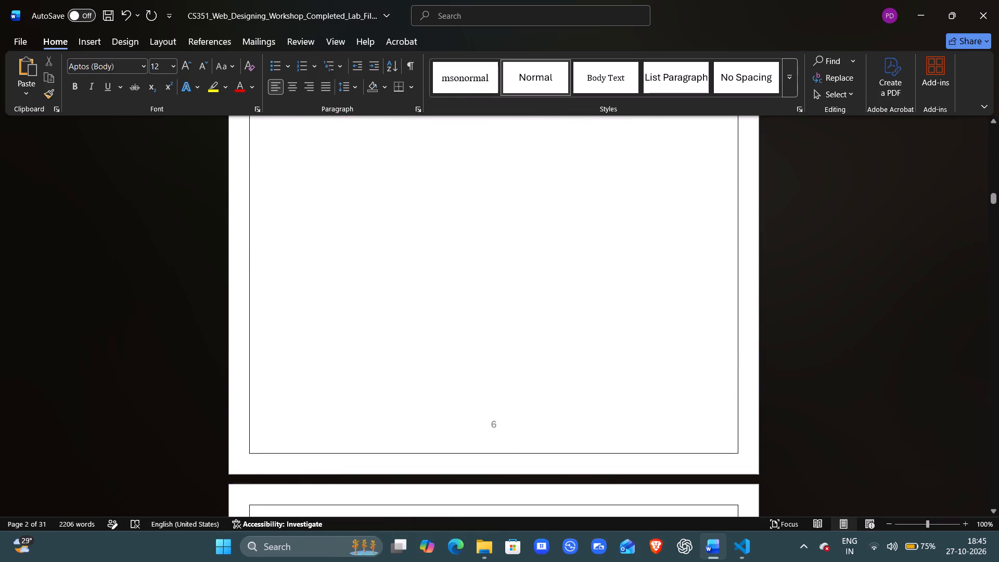
{"action": "scroll", "coordinate": [528, 218], "scroll_direction": "down", "scroll_amount": 2}
{"action": "scroll", "coordinate": [528, 218], "scroll_direction": "up", "scroll_amount": 5}
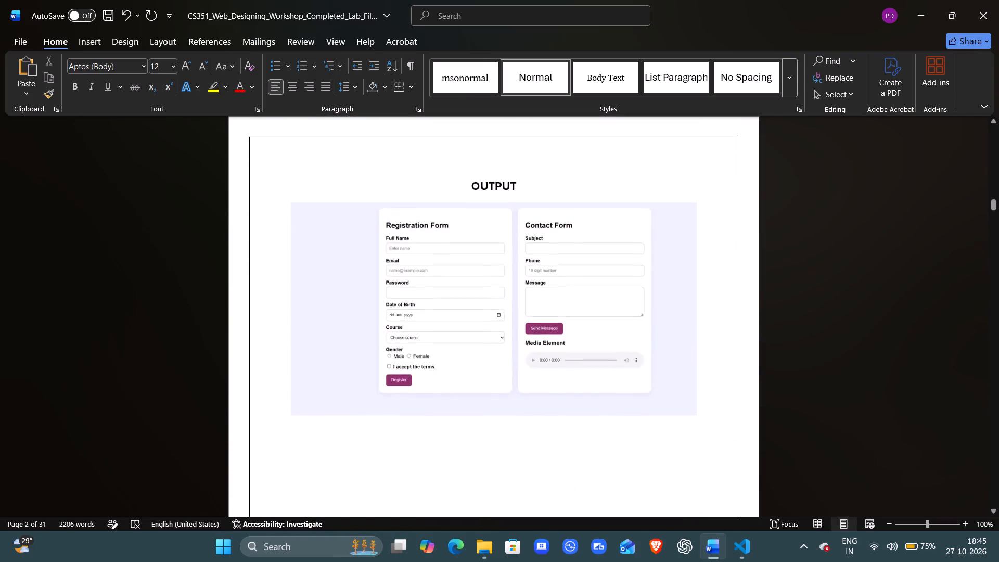
{"action": "scroll", "coordinate": [528, 218], "scroll_direction": "up", "scroll_amount": 5}
{"action": "scroll", "coordinate": [528, 218], "scroll_direction": "down", "scroll_amount": 7}
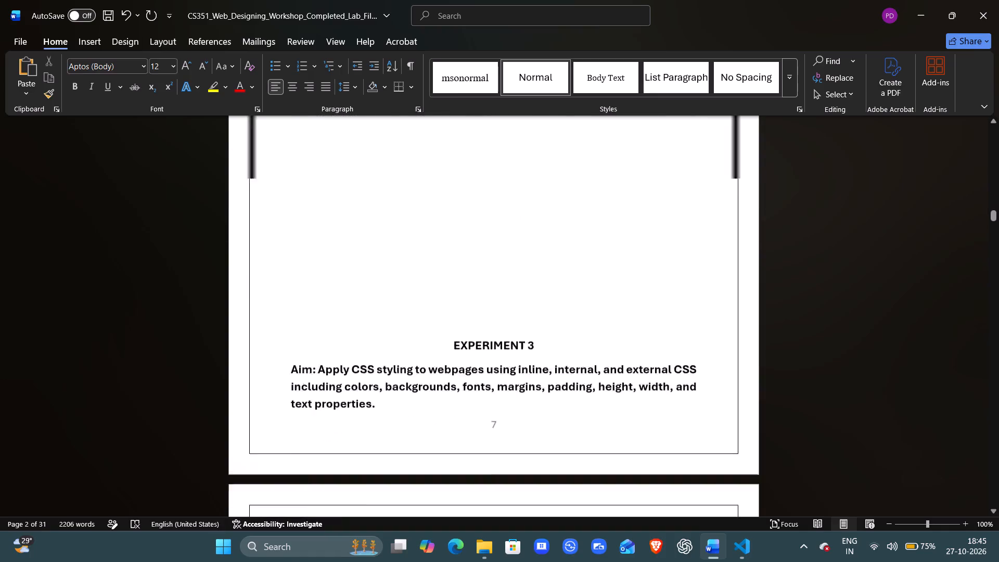
{"action": "scroll", "coordinate": [528, 218], "scroll_direction": "down", "scroll_amount": 10}
{"action": "scroll", "coordinate": [528, 218], "scroll_direction": "up", "scroll_amount": 11}
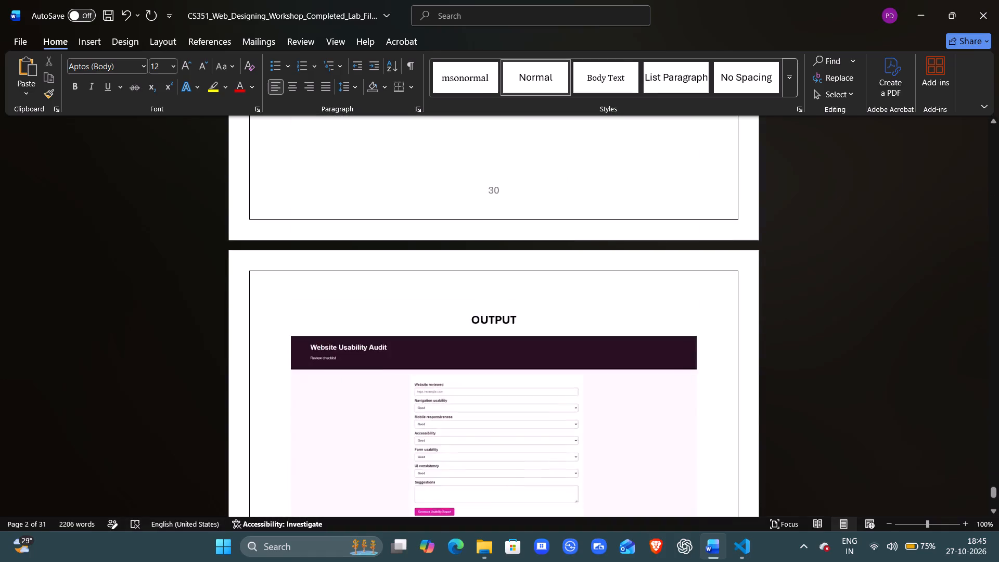
Switch to Visual Studio Code, open the rendered preview of Portfolio.html and zoom it out until the whole page fits.
{"action": "scroll", "coordinate": [528, 218], "scroll_direction": "up", "scroll_amount": 20}
{"action": "scroll", "coordinate": [528, 218], "scroll_direction": "up", "scroll_amount": 10}
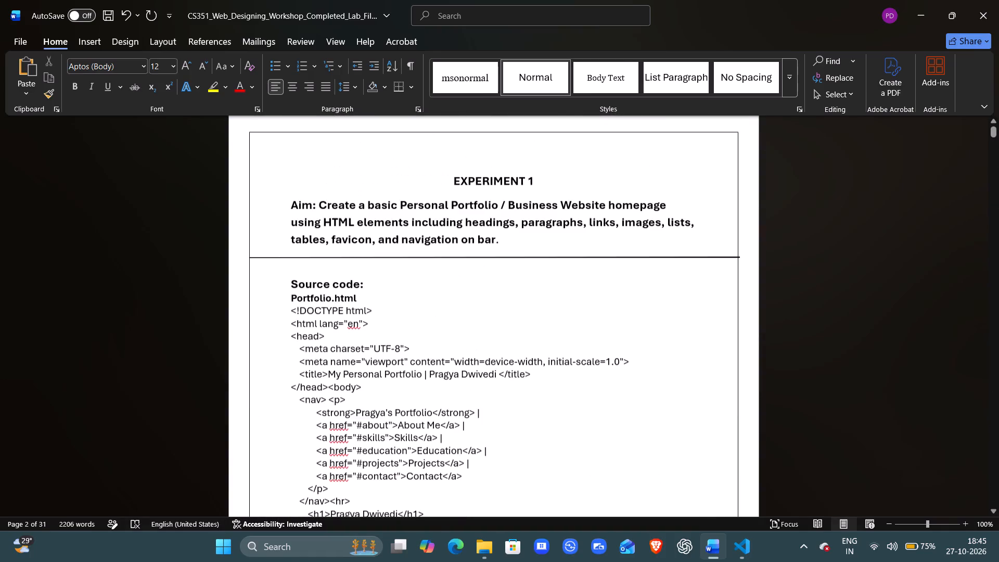
{"action": "scroll", "coordinate": [528, 218], "scroll_direction": "down", "scroll_amount": 10}
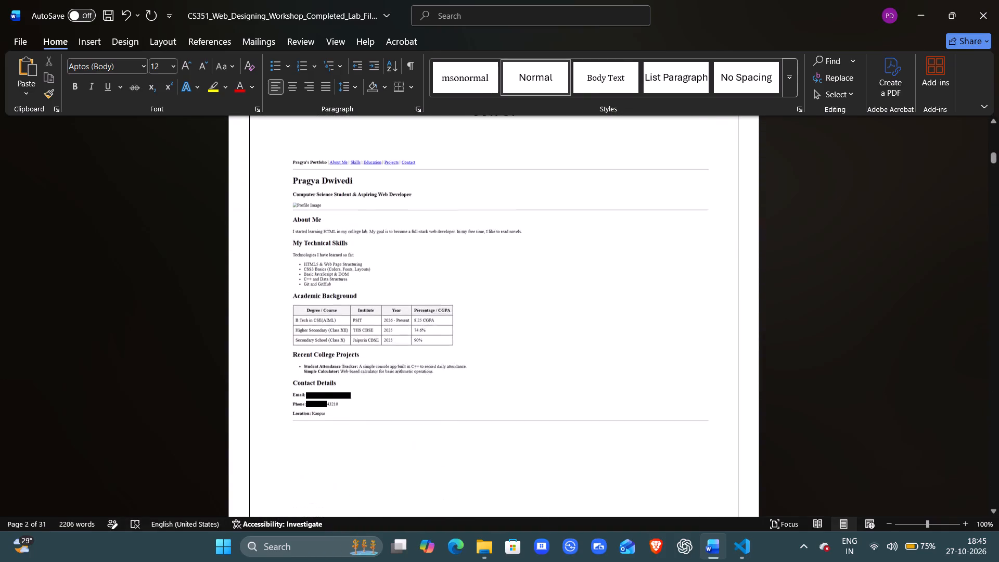
{"action": "scroll", "coordinate": [528, 218], "scroll_direction": "down", "scroll_amount": 2}
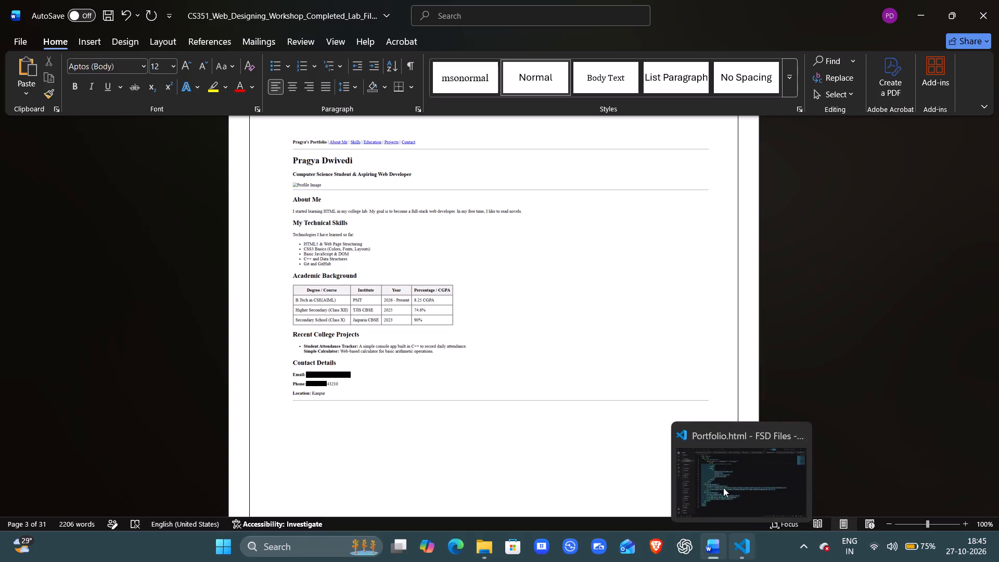
{"action": "left_click", "coordinate": [720, 475]}
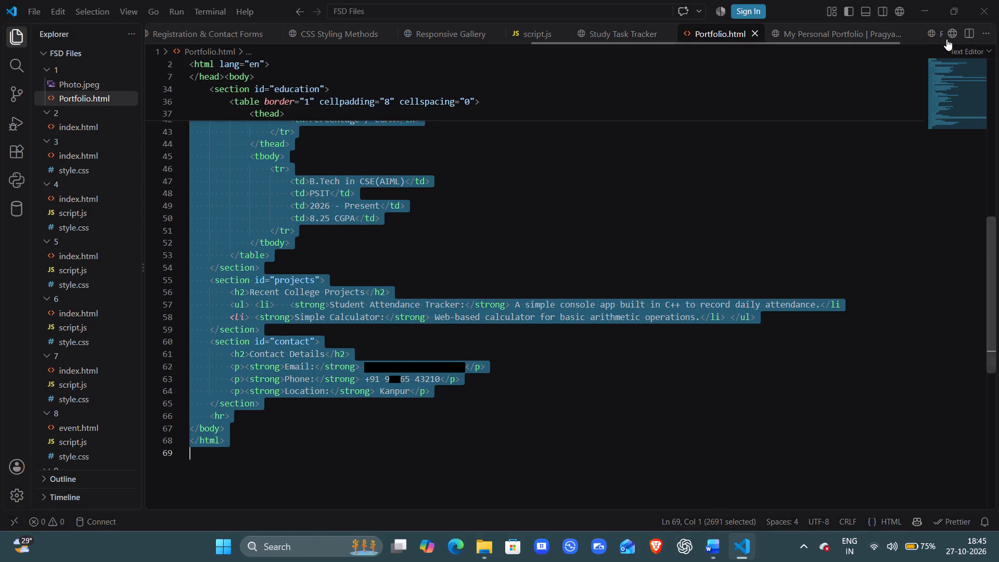
{"action": "left_click", "coordinate": [949, 39]}
{"action": "scroll", "coordinate": [586, 259], "scroll_direction": "right", "scroll_amount": 1}
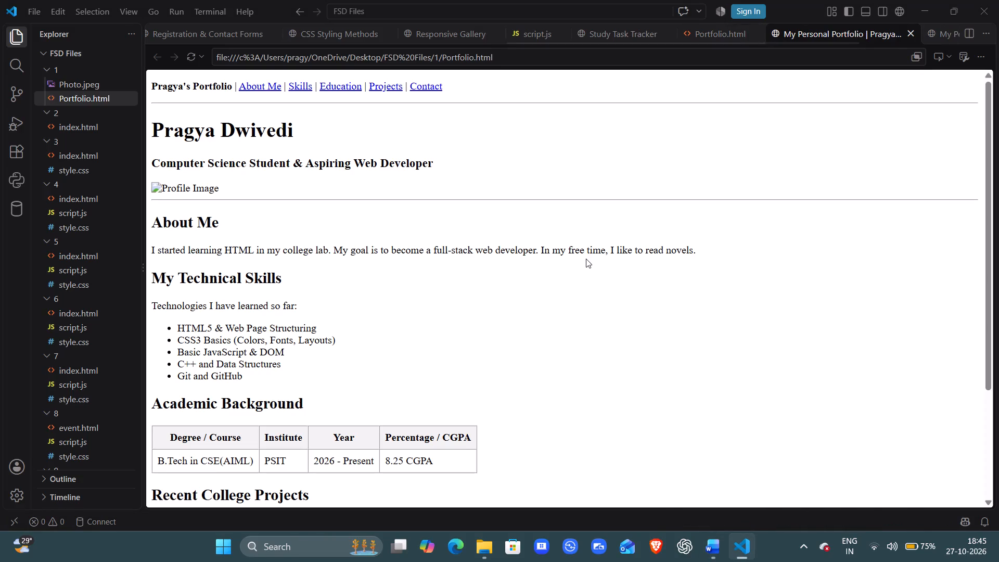
{"action": "key", "text": "ctrl+minus"}
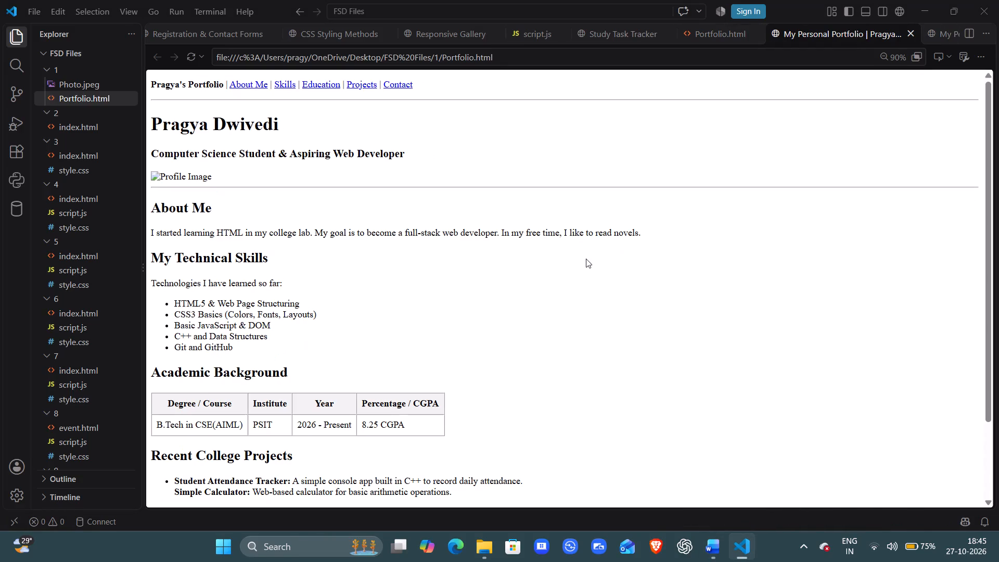
{"action": "key", "text": "ctrl+minus"}
{"action": "key", "text": "ctrl+minus"}
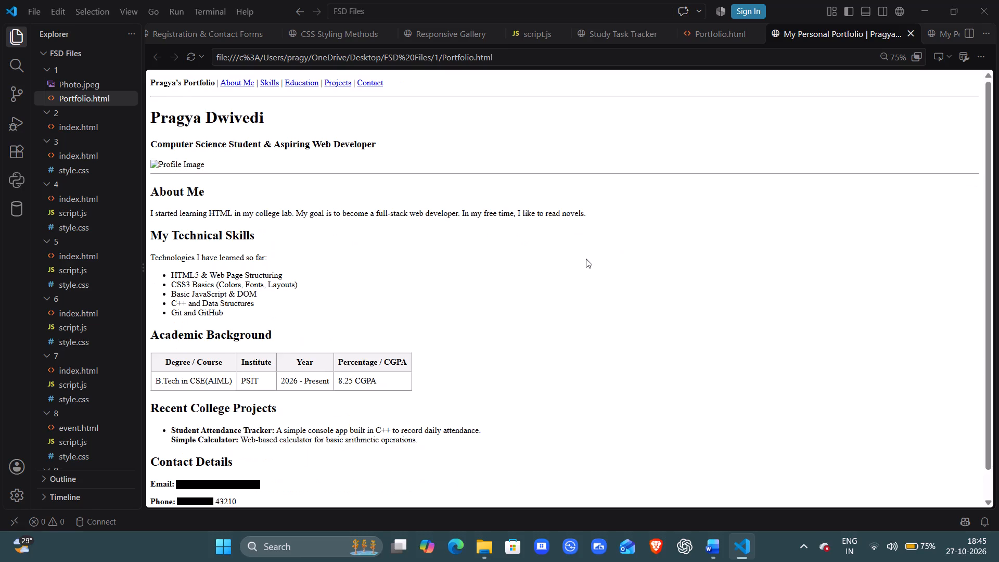
{"action": "key", "text": "ctrl+minus"}
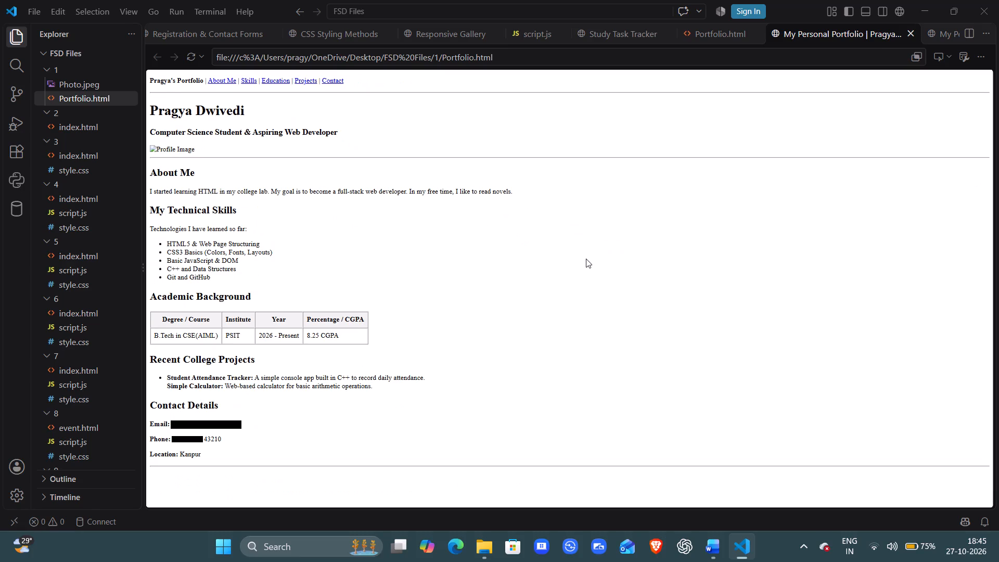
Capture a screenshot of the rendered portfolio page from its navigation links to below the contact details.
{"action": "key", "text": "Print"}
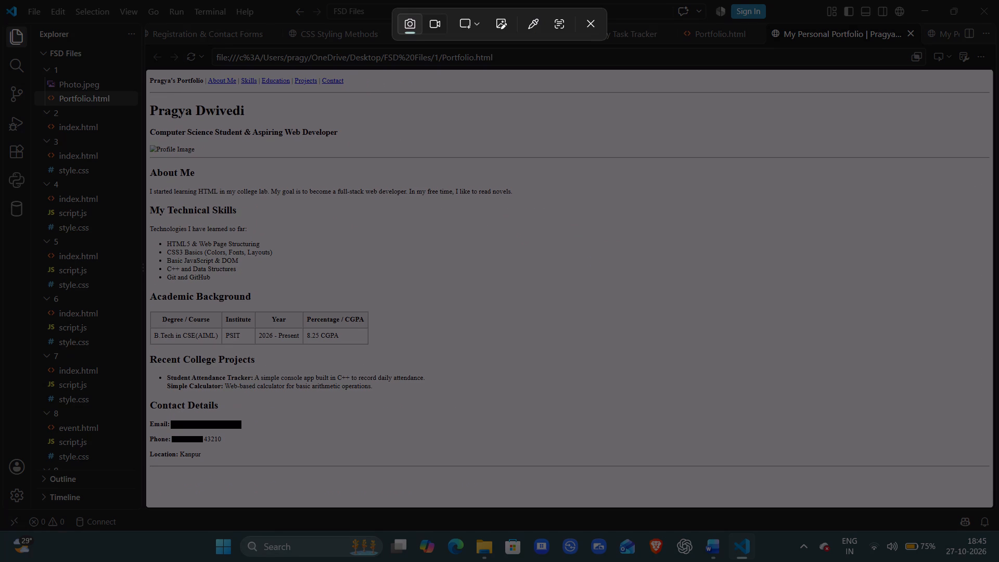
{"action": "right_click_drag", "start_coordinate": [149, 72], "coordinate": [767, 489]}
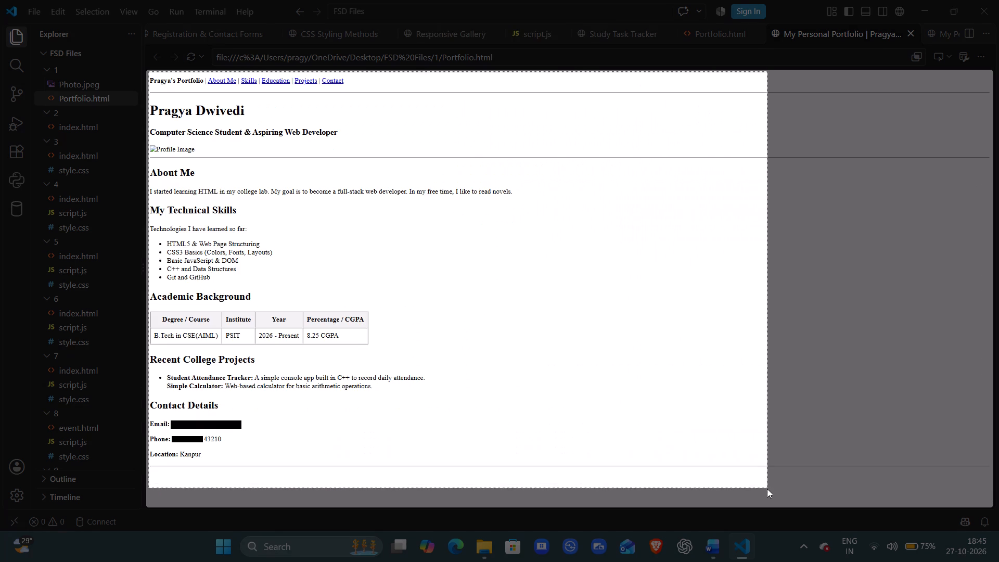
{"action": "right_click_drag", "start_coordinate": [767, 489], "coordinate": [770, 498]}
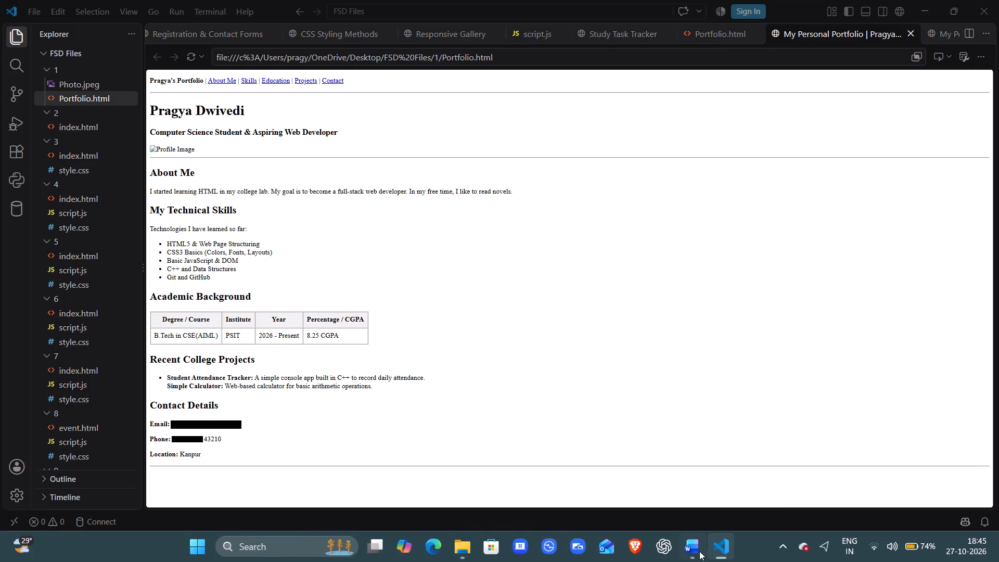
In the Word lab file, cut the old portfolio image from Experiment 1's OUTPUT section.
{"action": "left_click", "coordinate": [673, 503]}
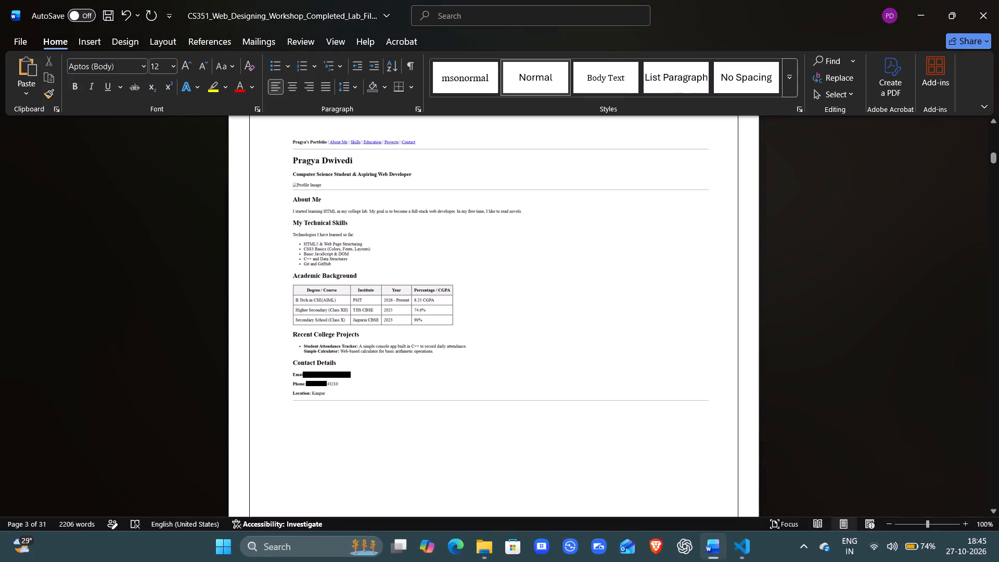
{"action": "left_click", "coordinate": [482, 390]}
{"action": "right_click", "coordinate": [490, 321]}
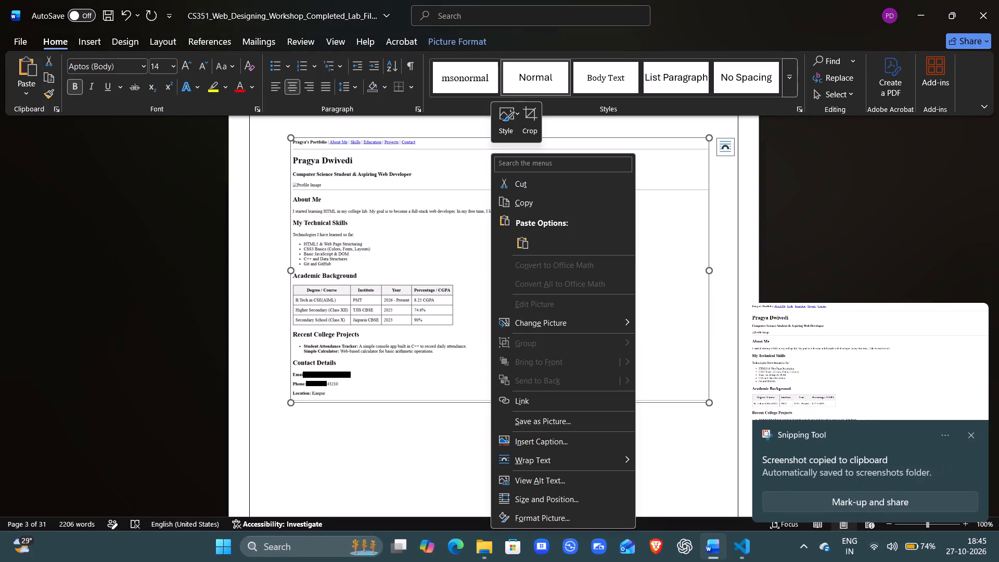
{"action": "key", "text": "ctrl+v"}
{"action": "left_click", "coordinate": [530, 222]}
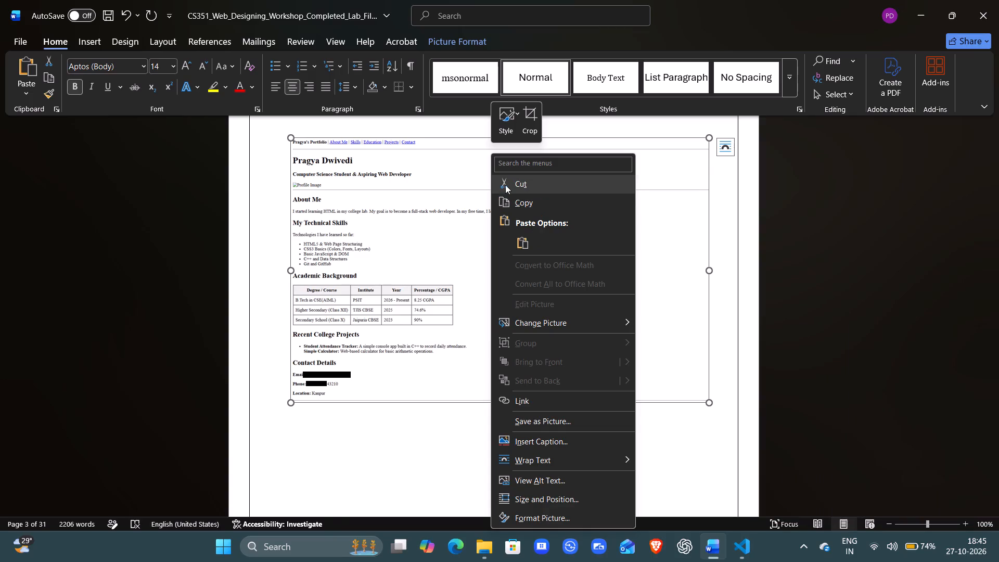
{"action": "left_click", "coordinate": [505, 184]}
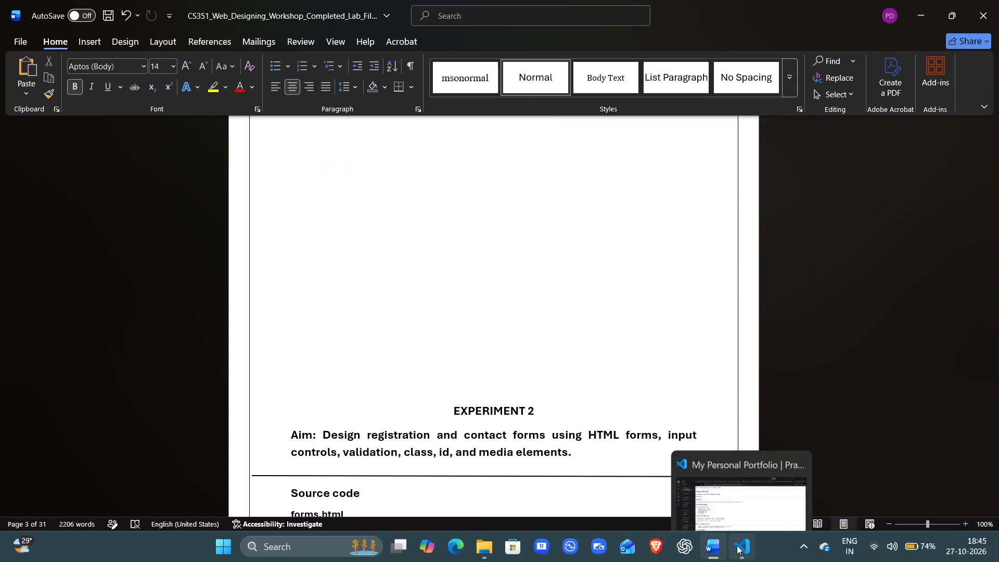
Return to the portfolio preview in Visual Studio Code and capture the full page content as a wider screenshot.
{"action": "left_click", "coordinate": [717, 473]}
{"action": "key", "text": "Print"}
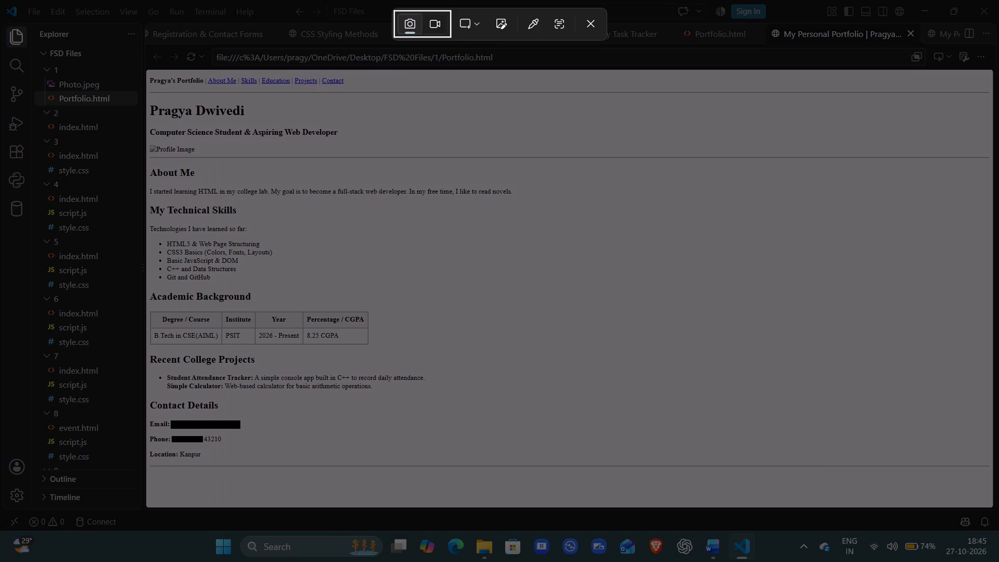
{"action": "right_click_drag", "start_coordinate": [148, 72], "coordinate": [850, 495]}
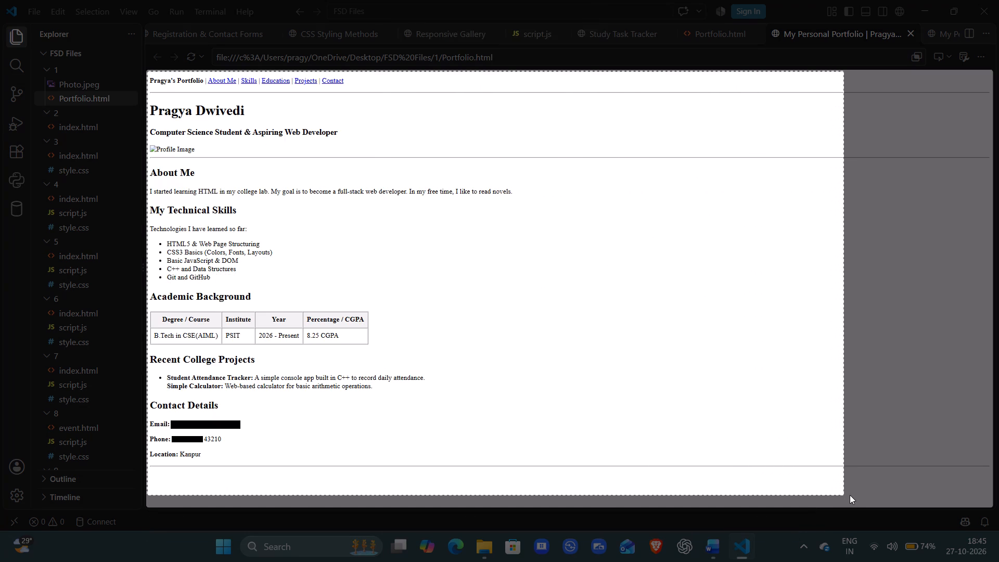
{"action": "right_click_drag", "start_coordinate": [850, 495], "coordinate": [853, 495]}
In the Word lab file, paste the new portfolio screenshot below Experiment 1's OUTPUT heading.
{"action": "left_click", "coordinate": [713, 558]}
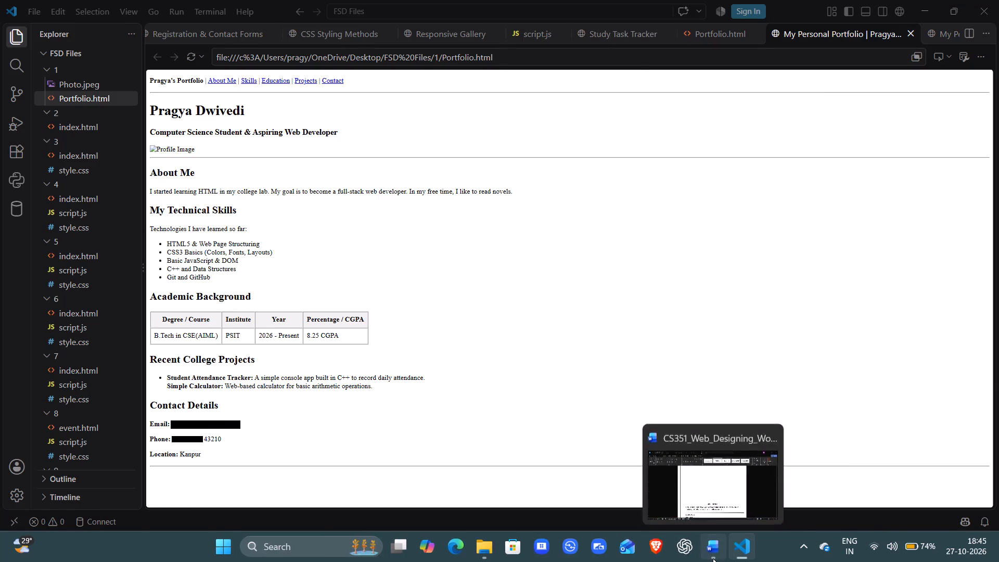
{"action": "scroll", "coordinate": [478, 196], "scroll_direction": "up", "scroll_amount": 1}
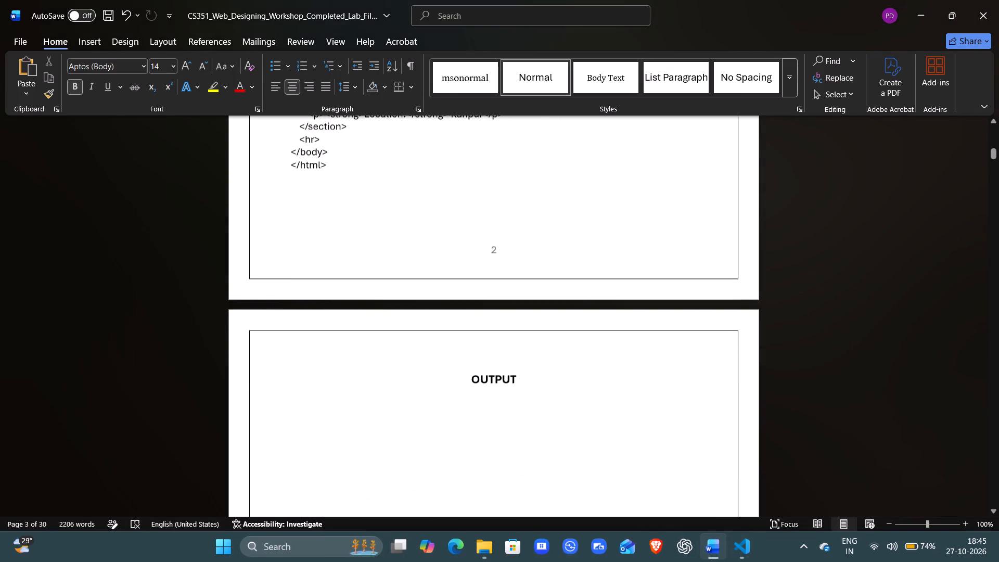
{"action": "left_click", "coordinate": [494, 417]}
{"action": "key", "text": "ctrl+v"}
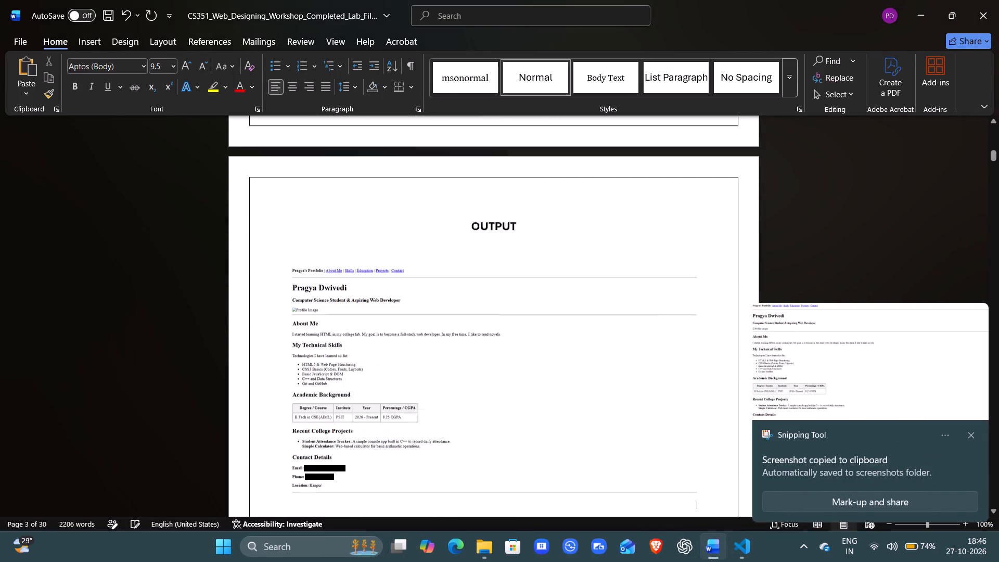
{"action": "left_click", "coordinate": [286, 257]}
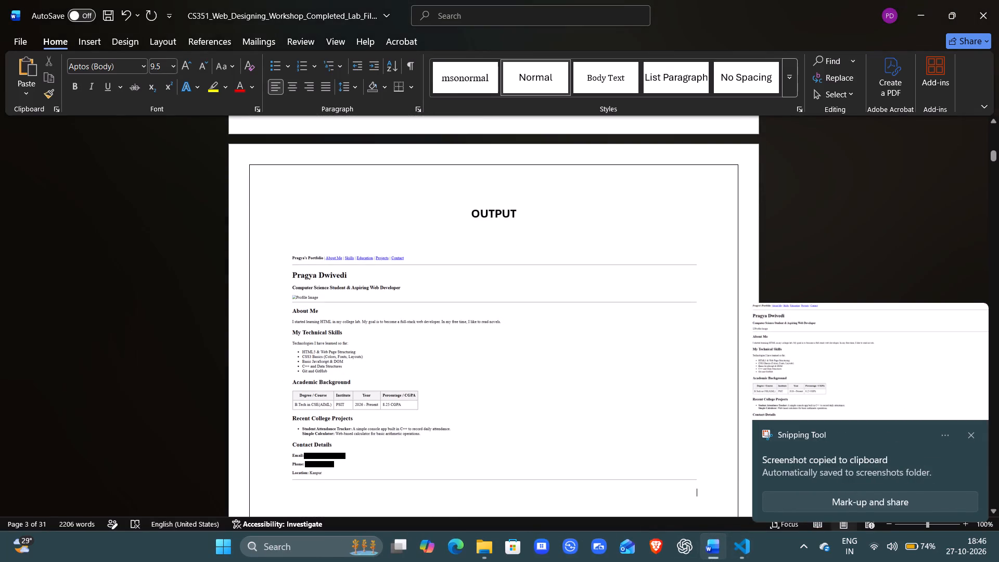
{"action": "left_click", "coordinate": [289, 258]}
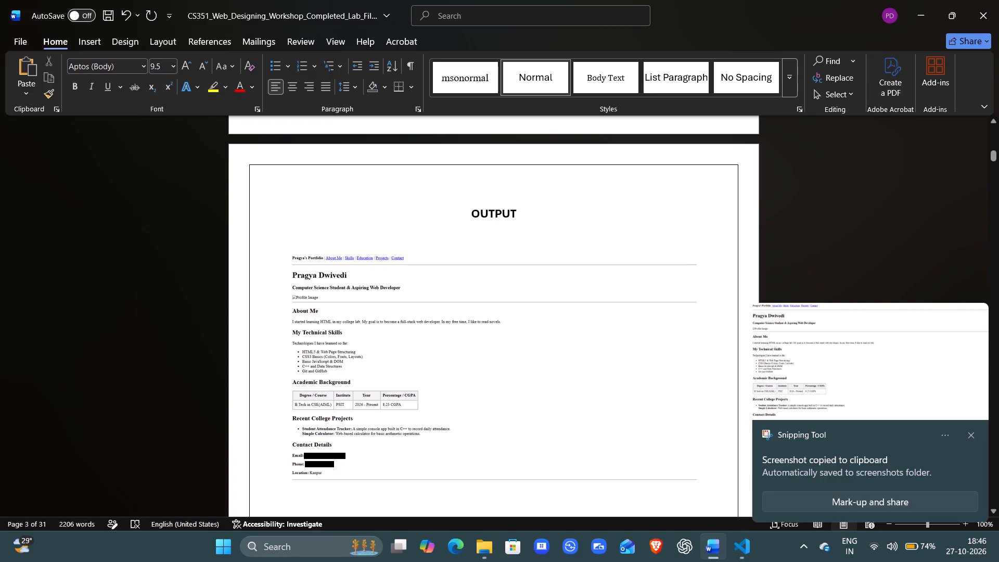
Preview folder 2's index.html in Visual Studio Code and compare its forms with Experiment 2's OUTPUT image in the Word lab file.
{"action": "scroll", "coordinate": [380, 340], "scroll_direction": "down", "scroll_amount": 5}
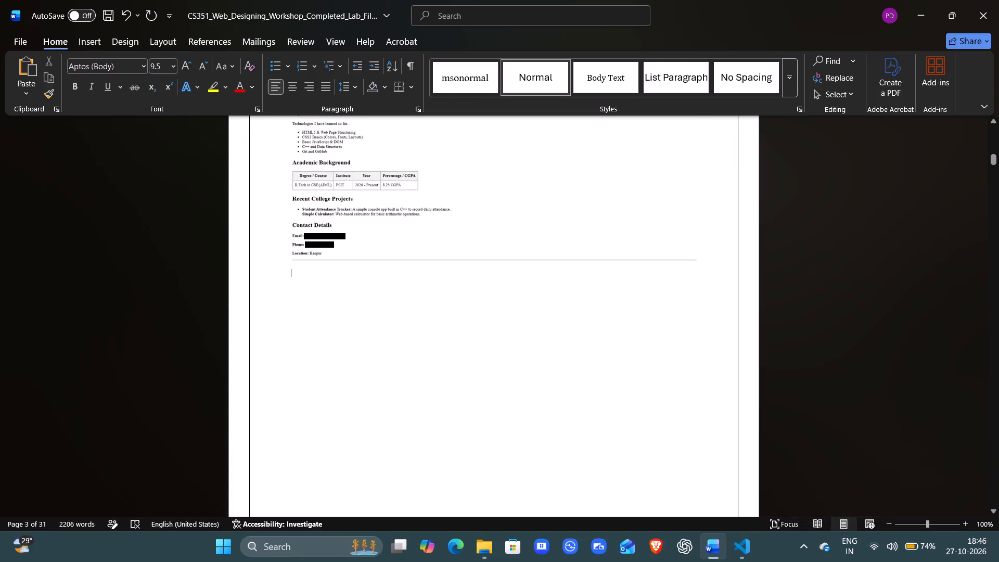
{"action": "scroll", "coordinate": [380, 340], "scroll_direction": "down", "scroll_amount": 10}
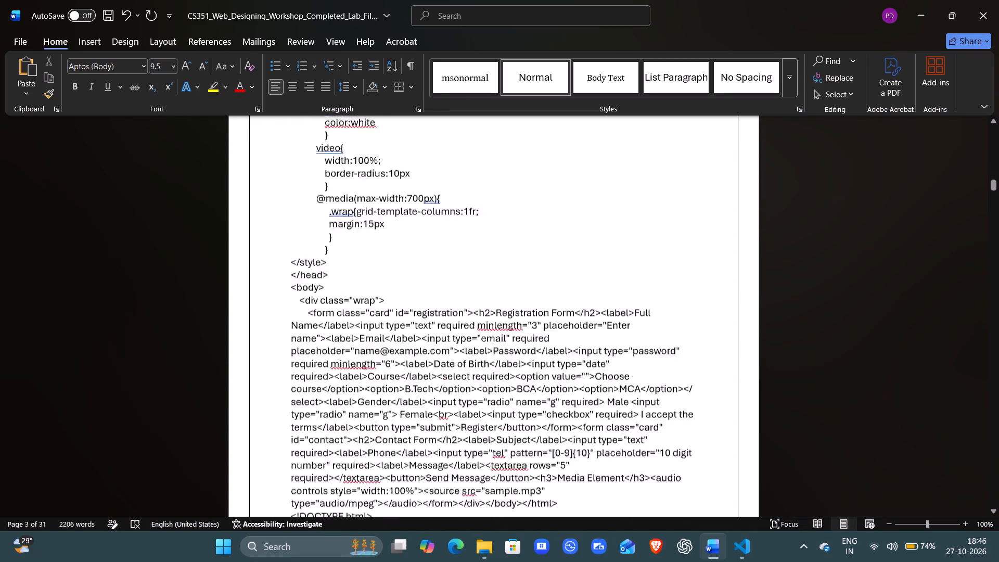
{"action": "scroll", "coordinate": [380, 340], "scroll_direction": "down", "scroll_amount": 8}
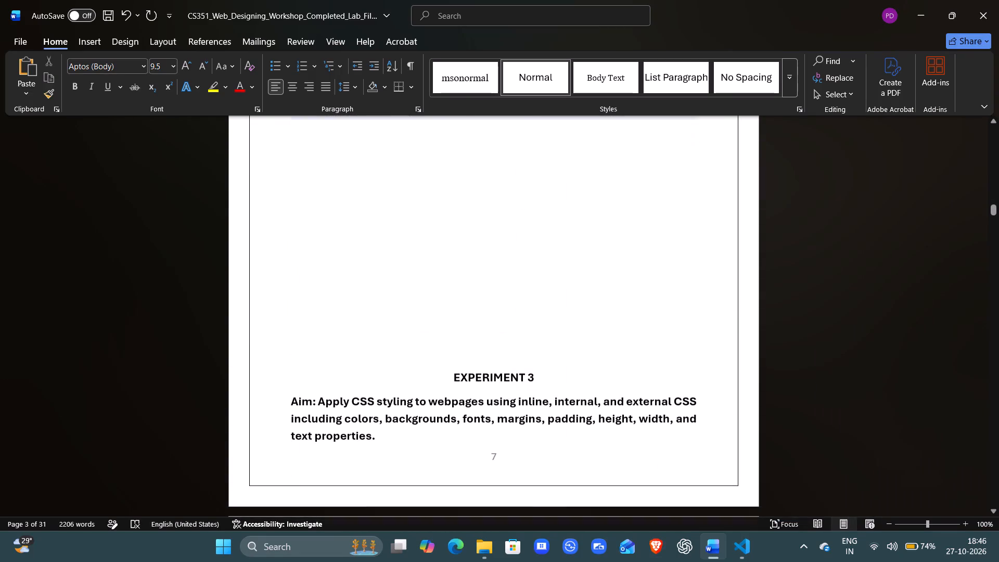
{"action": "scroll", "coordinate": [380, 340], "scroll_direction": "down", "scroll_amount": 1}
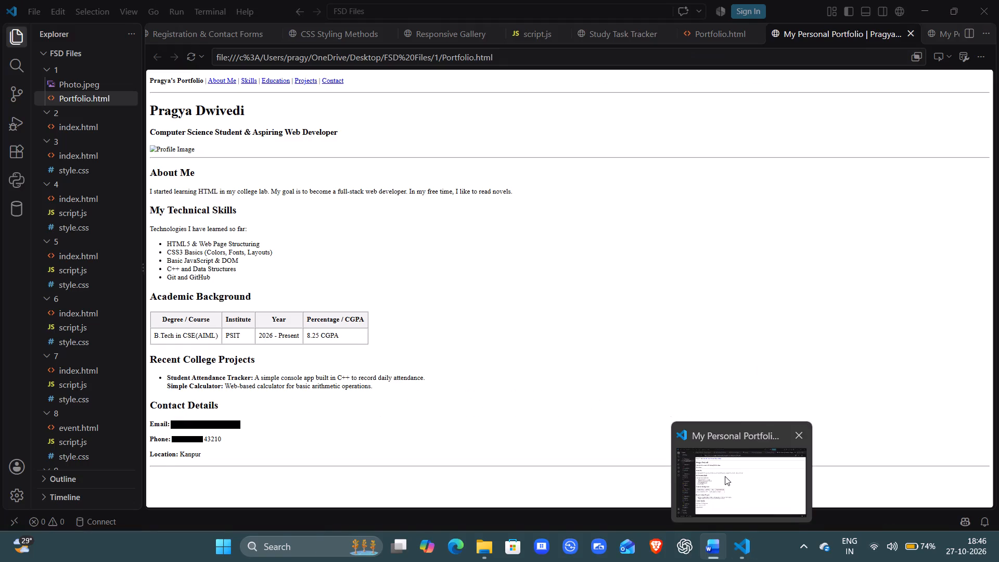
{"action": "left_click", "coordinate": [725, 476]}
{"action": "left_click", "coordinate": [94, 124]}
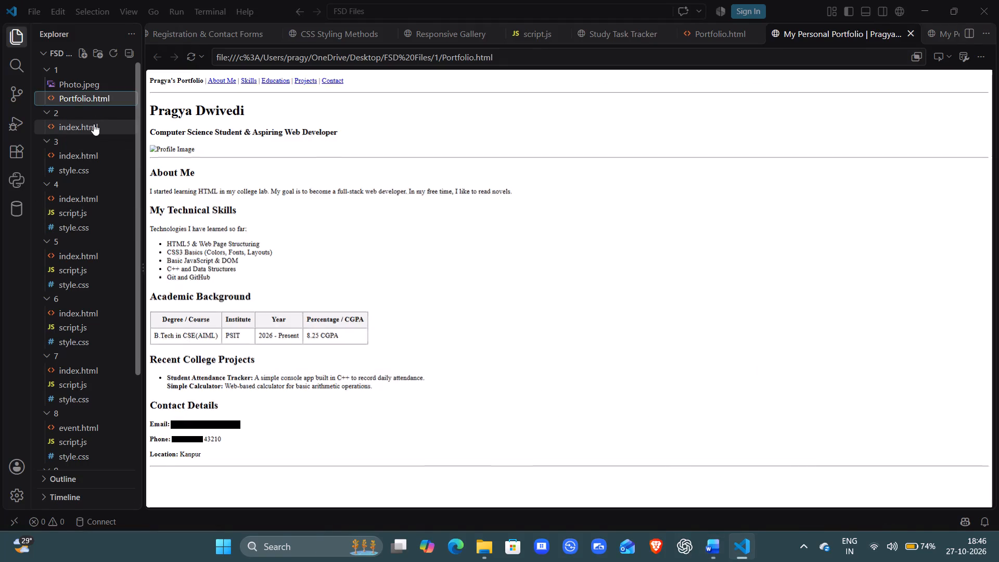
{"action": "left_click", "coordinate": [948, 39]}
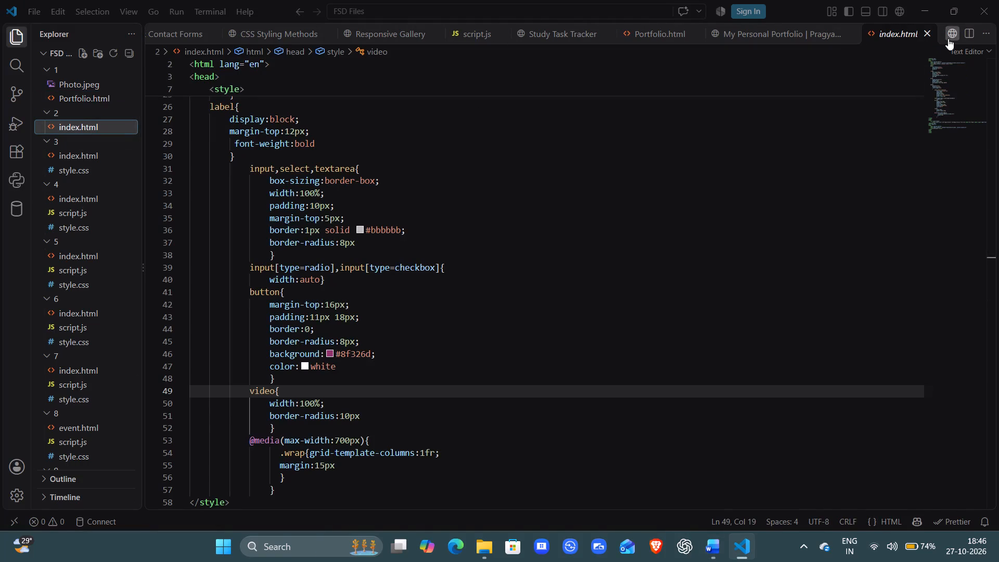
{"action": "scroll", "coordinate": [504, 351], "scroll_direction": "down", "scroll_amount": 1}
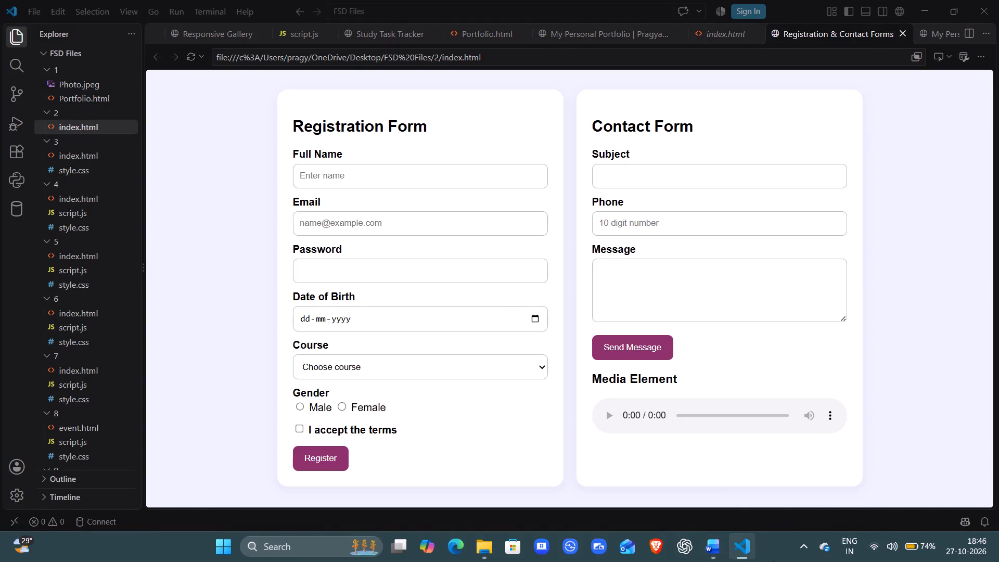
{"action": "left_click", "coordinate": [697, 488]}
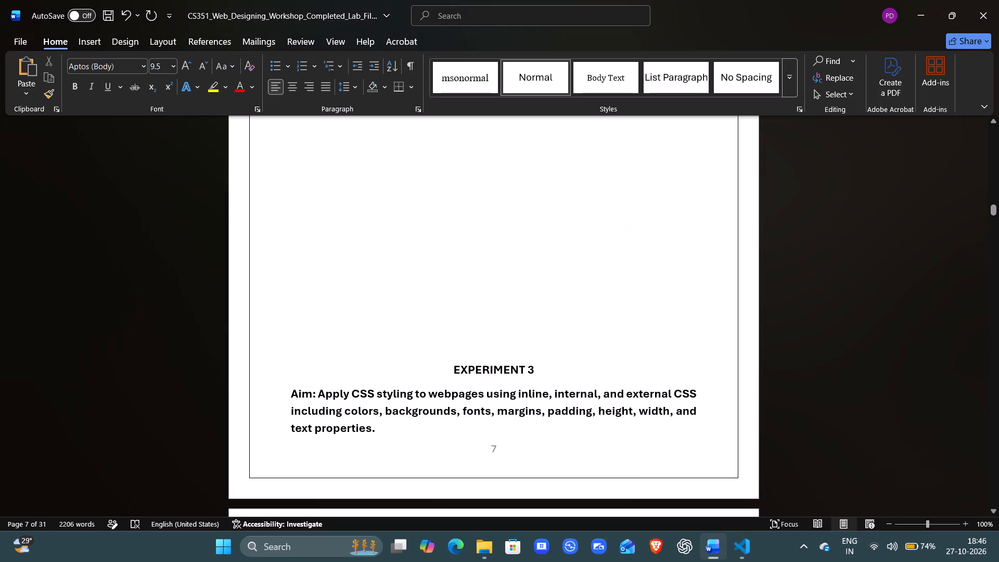
{"action": "scroll", "coordinate": [554, 355], "scroll_direction": "up", "scroll_amount": 4}
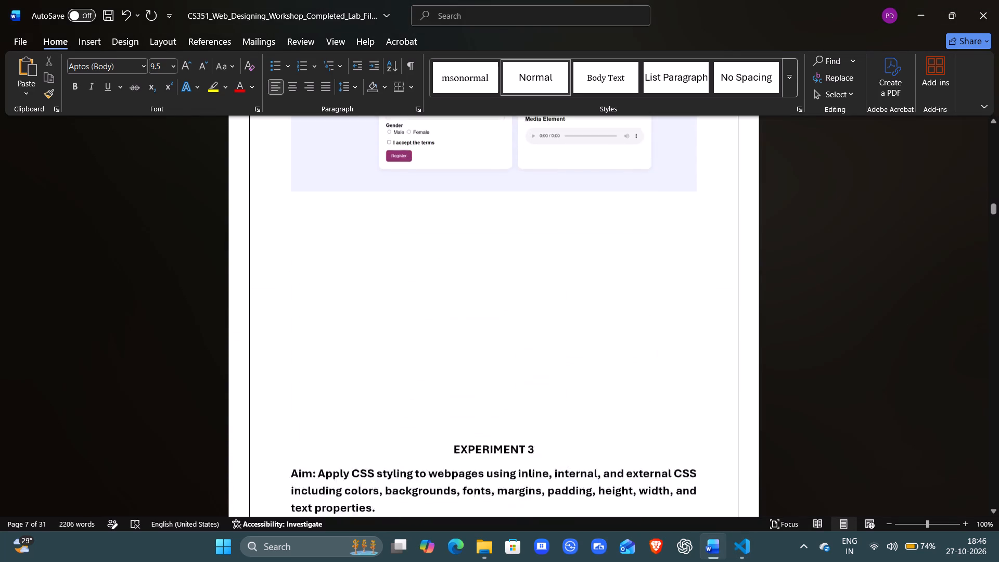
{"action": "scroll", "coordinate": [554, 355], "scroll_direction": "up", "scroll_amount": 1}
{"action": "scroll", "coordinate": [554, 355], "scroll_direction": "down", "scroll_amount": 4}
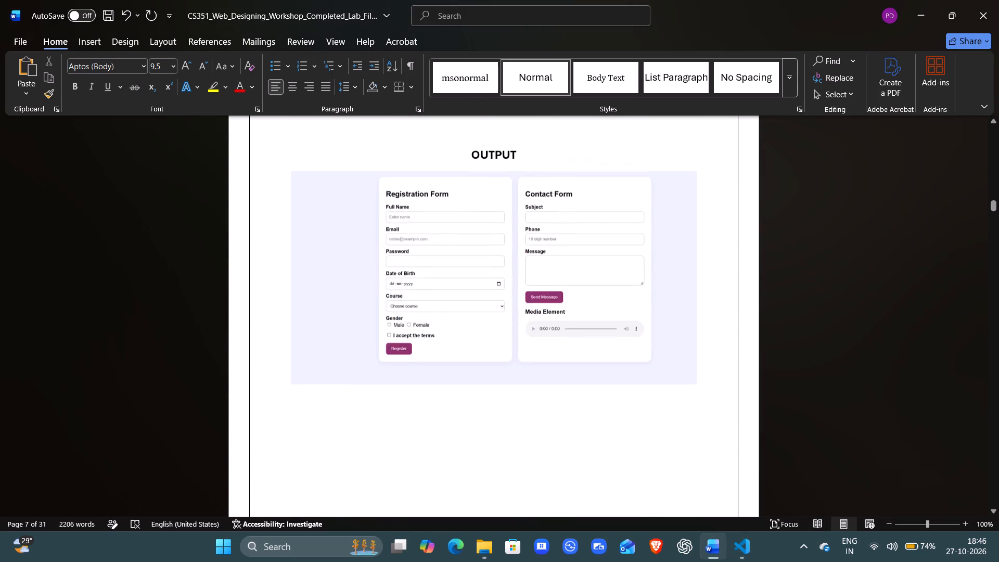
Insert blank lines below Experiment 2's output image to push the EXPERIMENT 3 heading onto a new page.
{"action": "scroll", "coordinate": [554, 355], "scroll_direction": "down", "scroll_amount": 2}
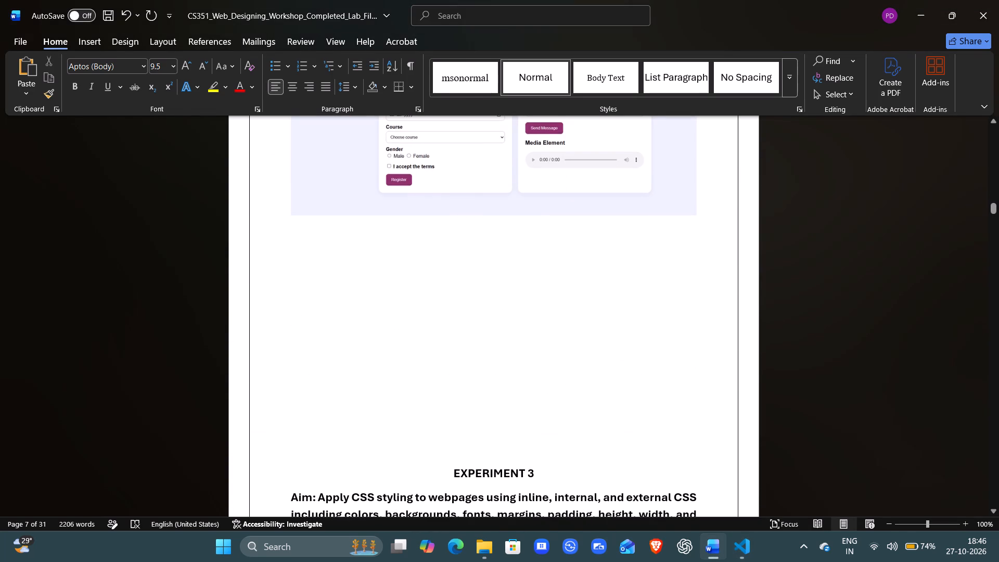
{"action": "left_click", "coordinate": [511, 452]}
{"action": "key", "text": "Return"}
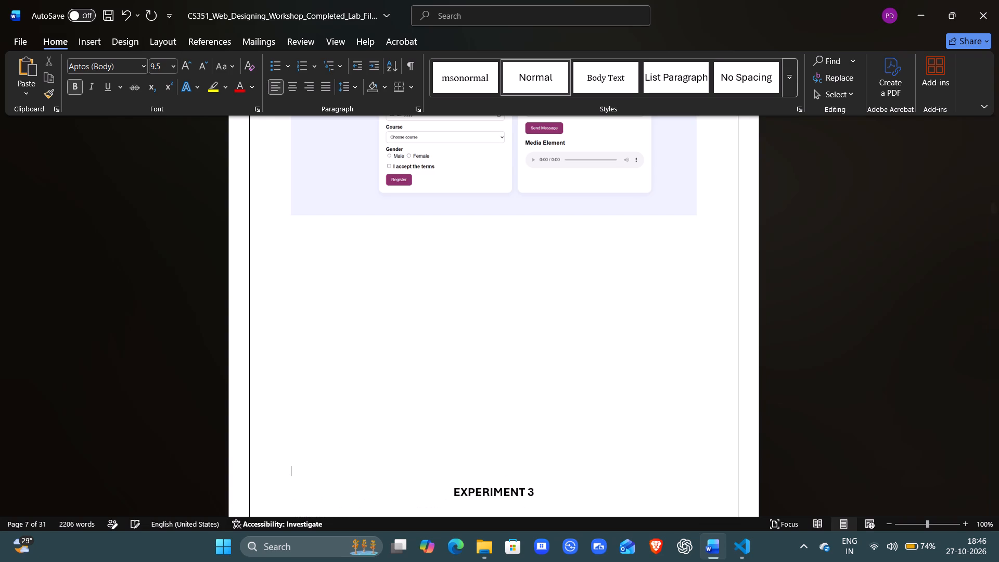
{"action": "key", "text": "Return"}
{"action": "scroll", "coordinate": [511, 452], "scroll_direction": "down", "scroll_amount": 3}
{"action": "key", "text": "Return"}
{"action": "key", "text": "Return"}
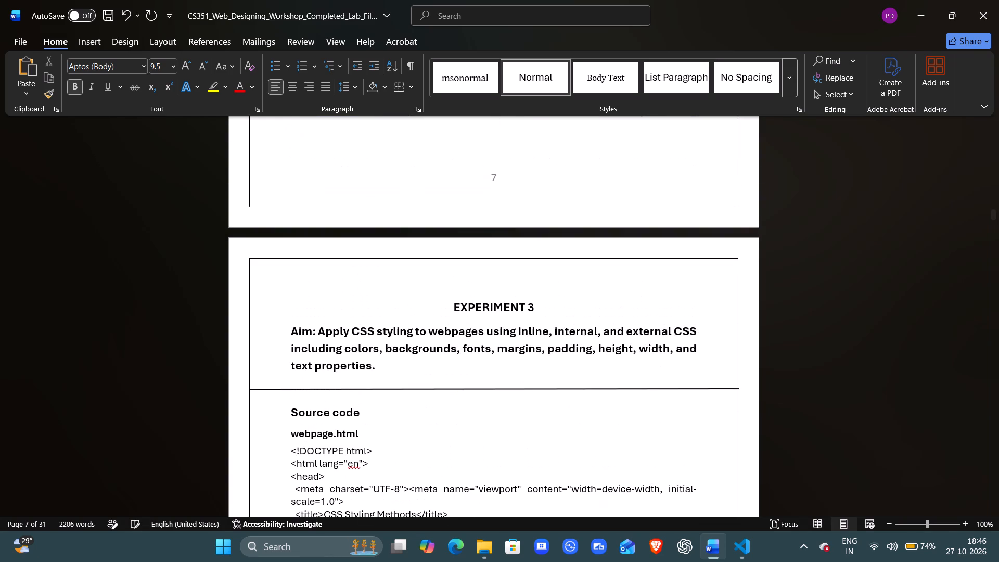
{"action": "scroll", "coordinate": [660, 561], "scroll_direction": "up", "scroll_amount": 9}
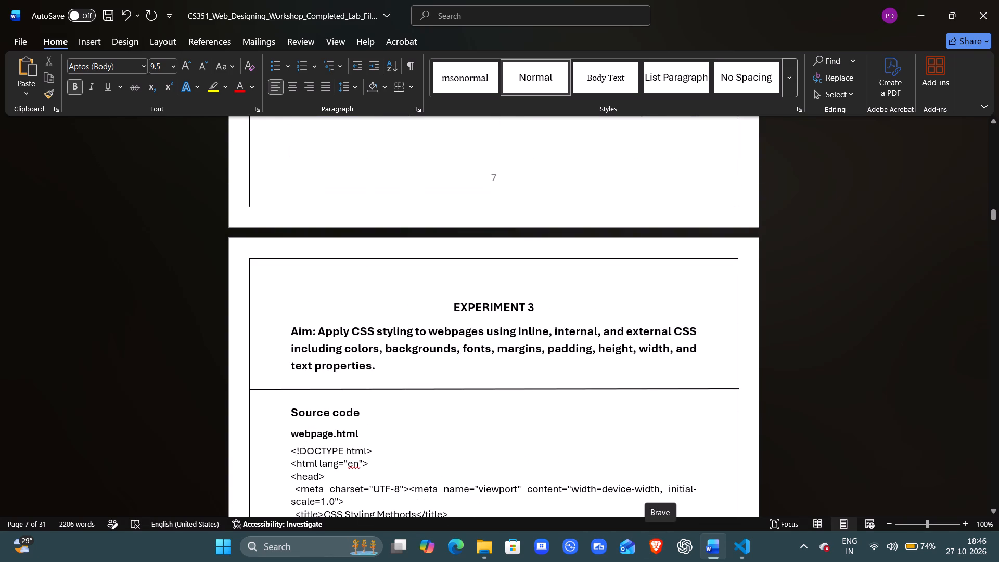
{"action": "scroll", "coordinate": [433, 190], "scroll_direction": "up", "scroll_amount": 5}
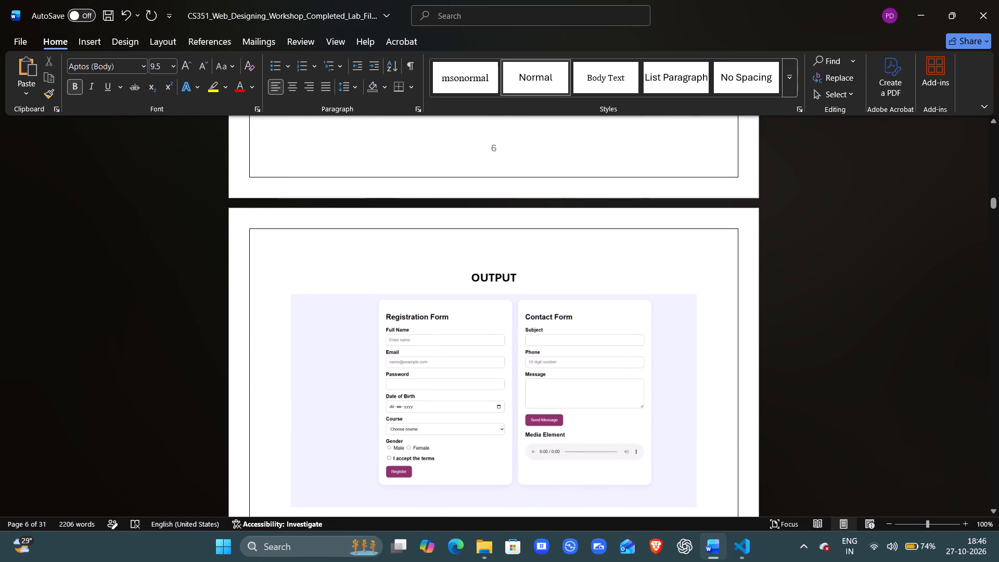
Switch to Visual Studio Code and copy the entire code of folder 2's index.html.
{"action": "left_click", "coordinate": [722, 506]}
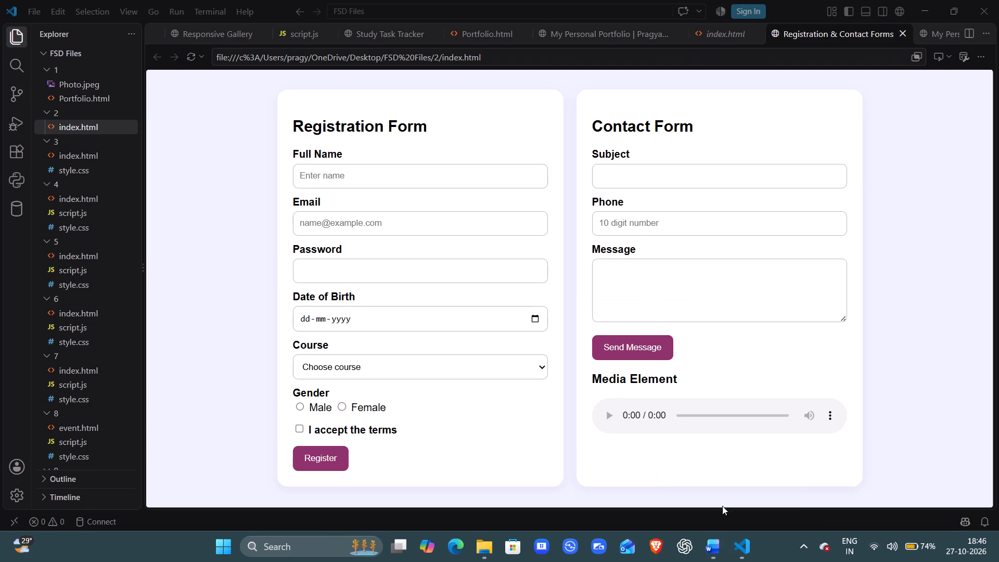
{"action": "left_click", "coordinate": [51, 124]}
{"action": "left_click", "coordinate": [367, 344]}
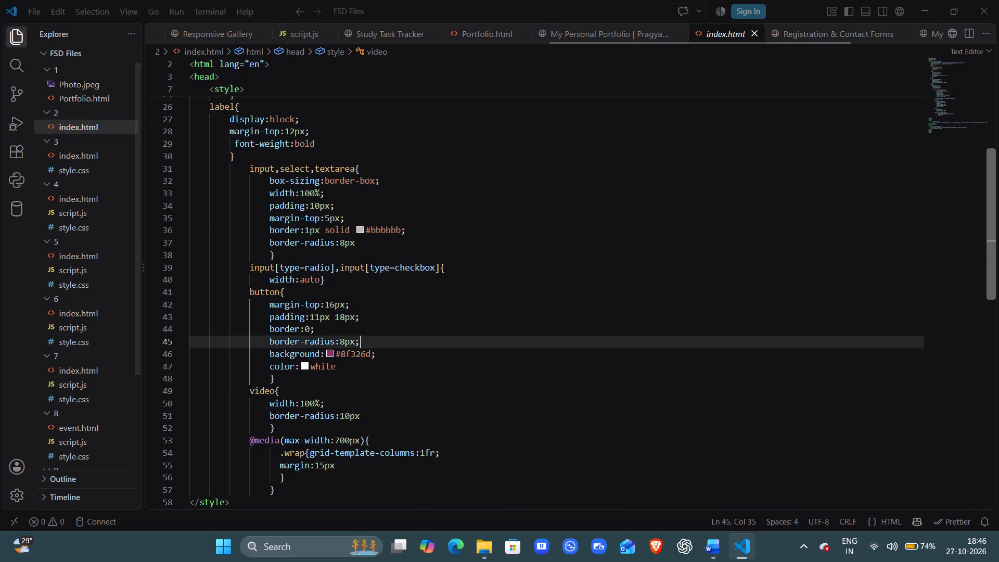
{"action": "key", "text": "ctrl+a"}
{"action": "key", "text": "ctrl+c"}
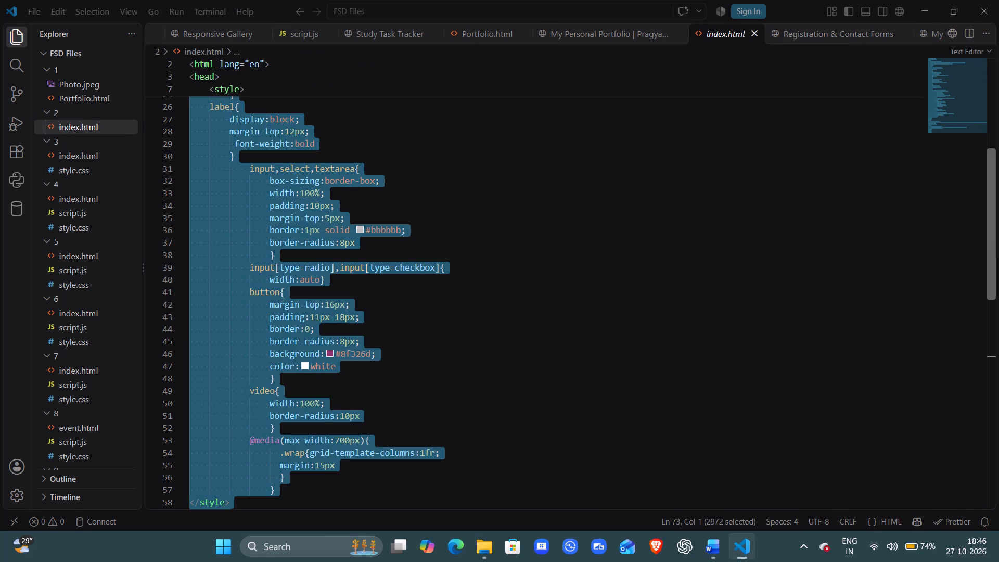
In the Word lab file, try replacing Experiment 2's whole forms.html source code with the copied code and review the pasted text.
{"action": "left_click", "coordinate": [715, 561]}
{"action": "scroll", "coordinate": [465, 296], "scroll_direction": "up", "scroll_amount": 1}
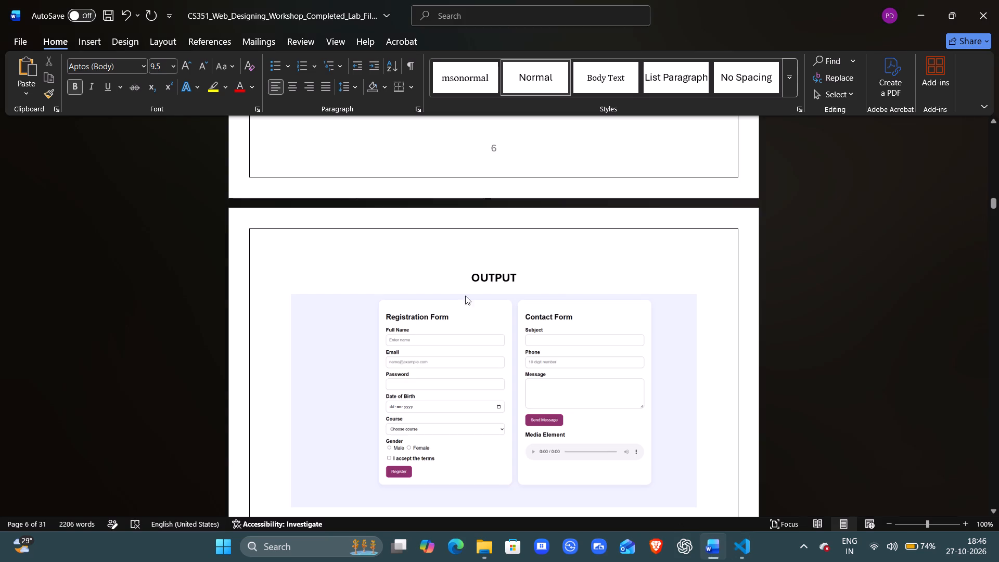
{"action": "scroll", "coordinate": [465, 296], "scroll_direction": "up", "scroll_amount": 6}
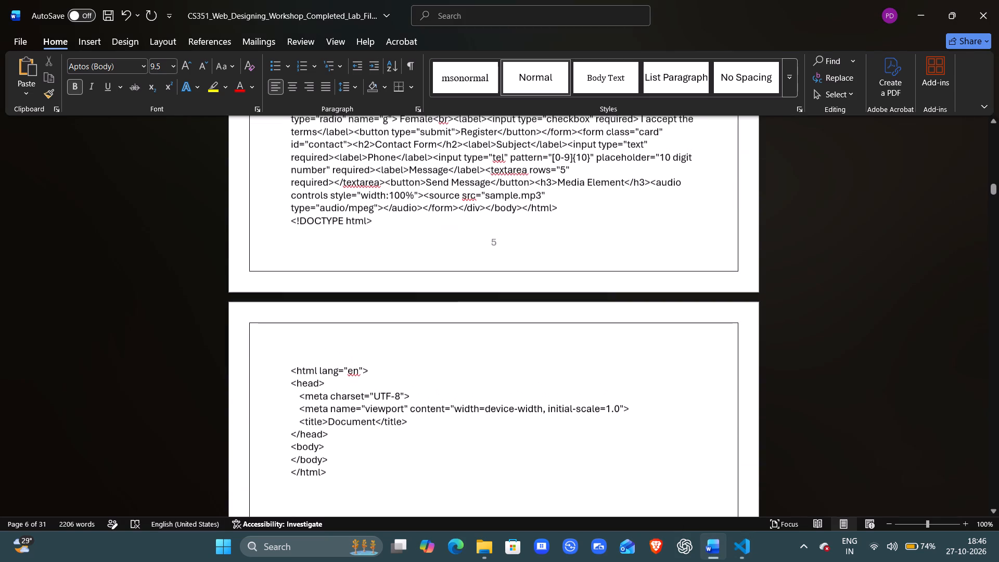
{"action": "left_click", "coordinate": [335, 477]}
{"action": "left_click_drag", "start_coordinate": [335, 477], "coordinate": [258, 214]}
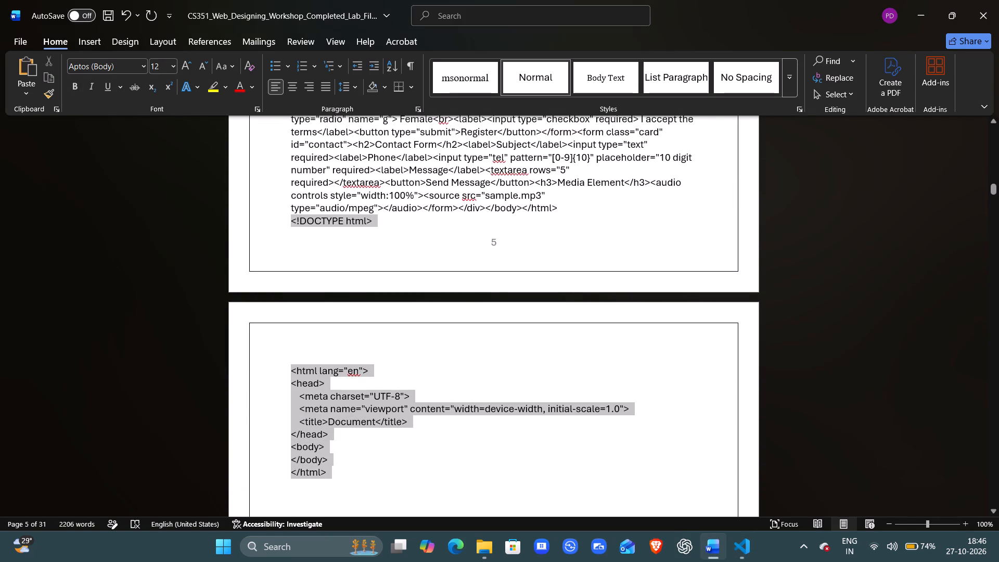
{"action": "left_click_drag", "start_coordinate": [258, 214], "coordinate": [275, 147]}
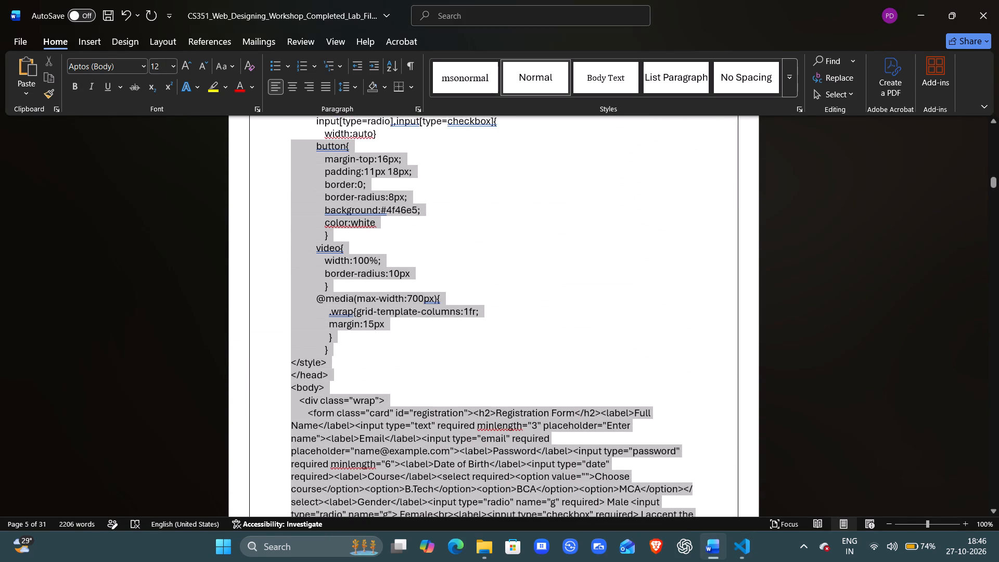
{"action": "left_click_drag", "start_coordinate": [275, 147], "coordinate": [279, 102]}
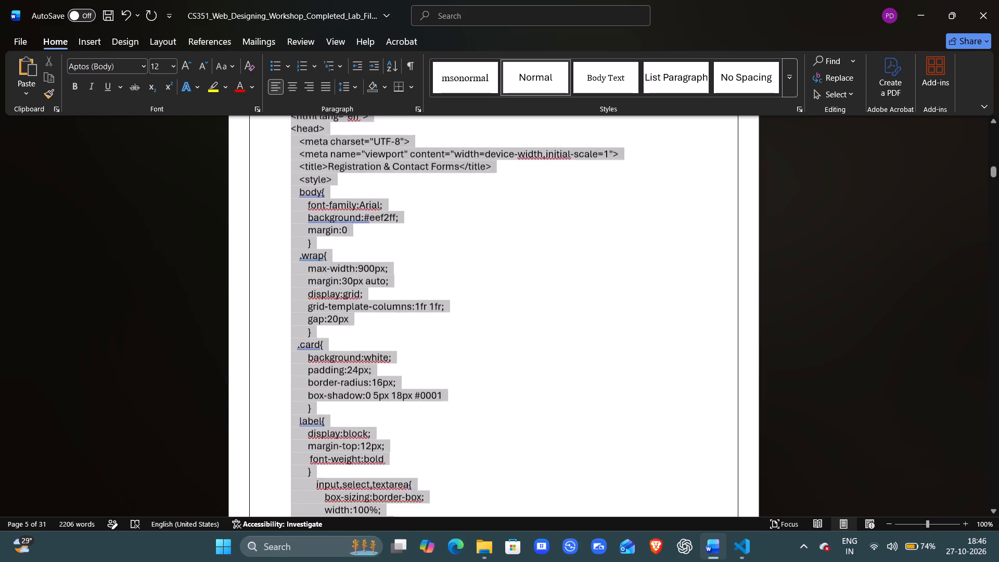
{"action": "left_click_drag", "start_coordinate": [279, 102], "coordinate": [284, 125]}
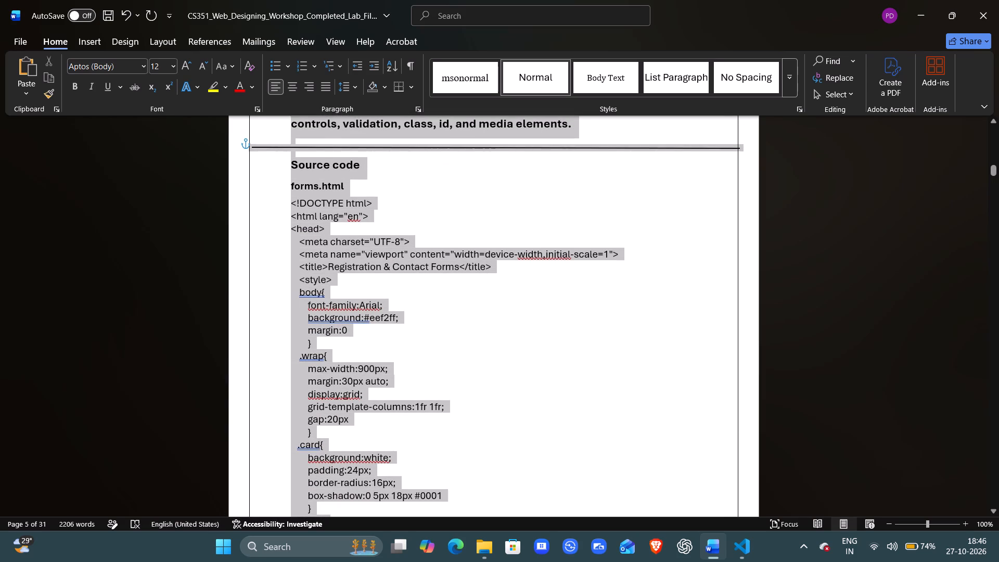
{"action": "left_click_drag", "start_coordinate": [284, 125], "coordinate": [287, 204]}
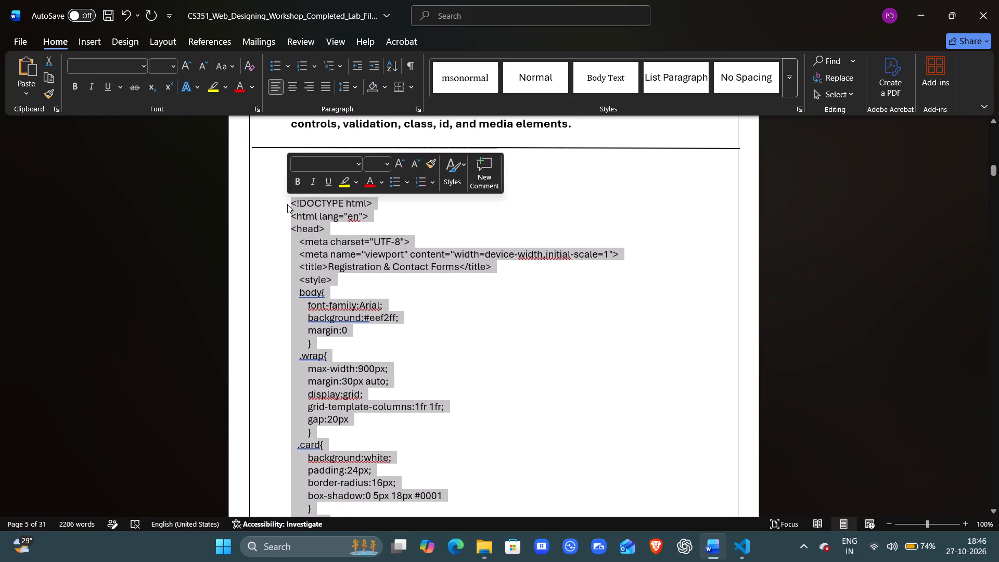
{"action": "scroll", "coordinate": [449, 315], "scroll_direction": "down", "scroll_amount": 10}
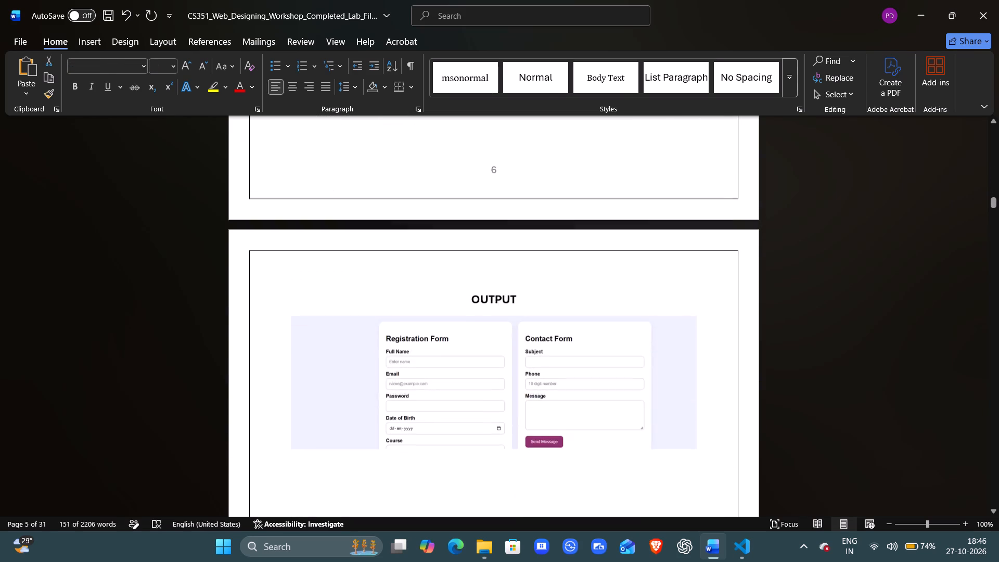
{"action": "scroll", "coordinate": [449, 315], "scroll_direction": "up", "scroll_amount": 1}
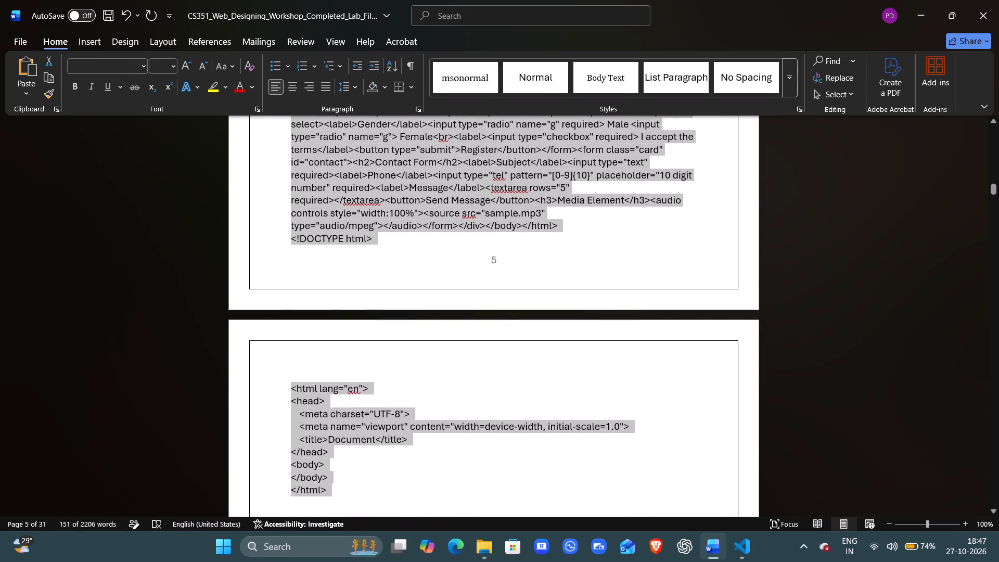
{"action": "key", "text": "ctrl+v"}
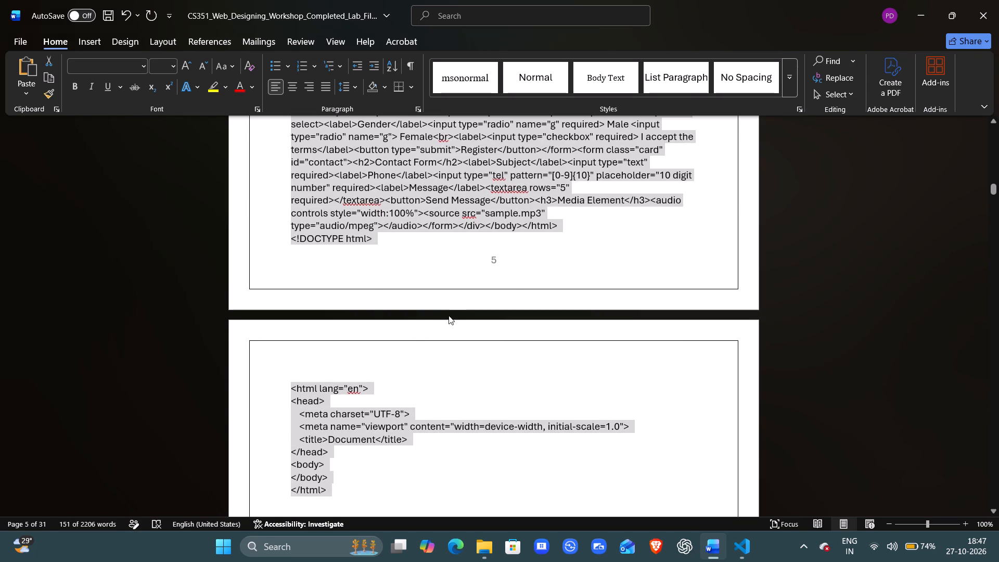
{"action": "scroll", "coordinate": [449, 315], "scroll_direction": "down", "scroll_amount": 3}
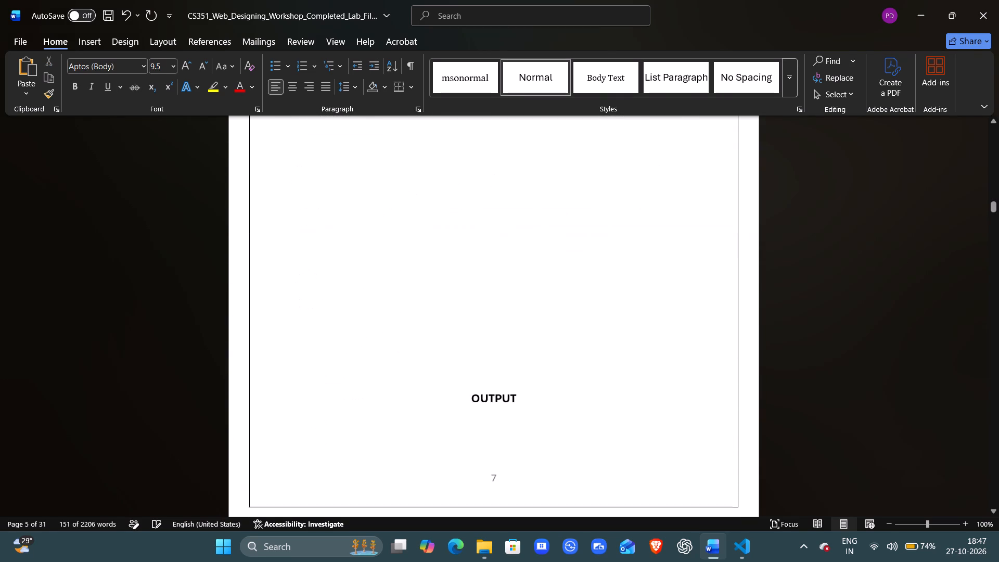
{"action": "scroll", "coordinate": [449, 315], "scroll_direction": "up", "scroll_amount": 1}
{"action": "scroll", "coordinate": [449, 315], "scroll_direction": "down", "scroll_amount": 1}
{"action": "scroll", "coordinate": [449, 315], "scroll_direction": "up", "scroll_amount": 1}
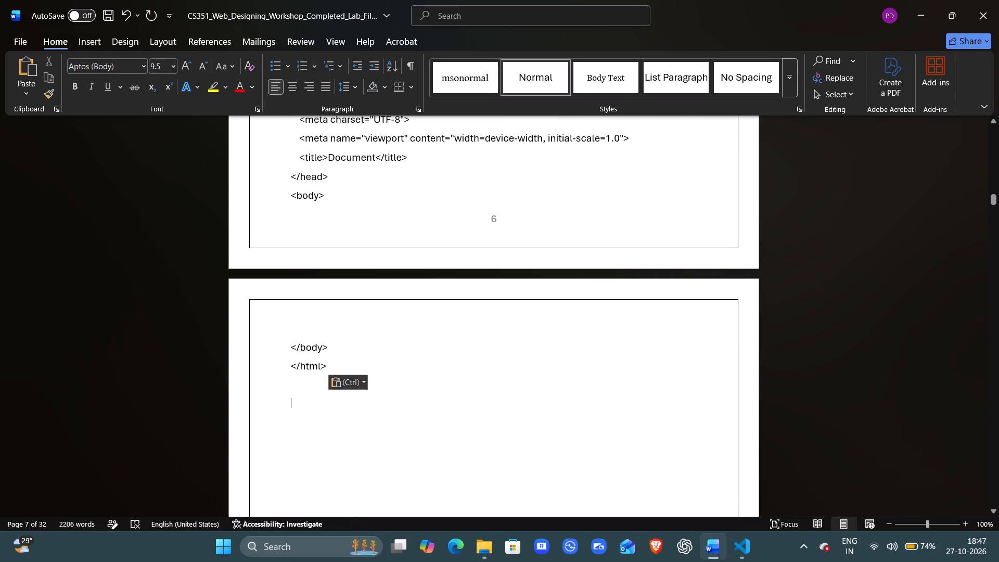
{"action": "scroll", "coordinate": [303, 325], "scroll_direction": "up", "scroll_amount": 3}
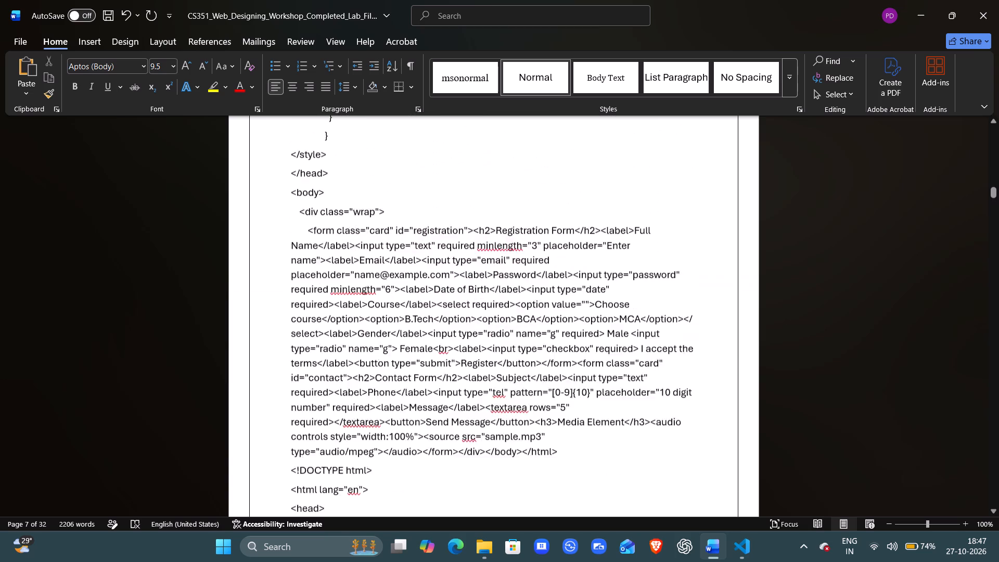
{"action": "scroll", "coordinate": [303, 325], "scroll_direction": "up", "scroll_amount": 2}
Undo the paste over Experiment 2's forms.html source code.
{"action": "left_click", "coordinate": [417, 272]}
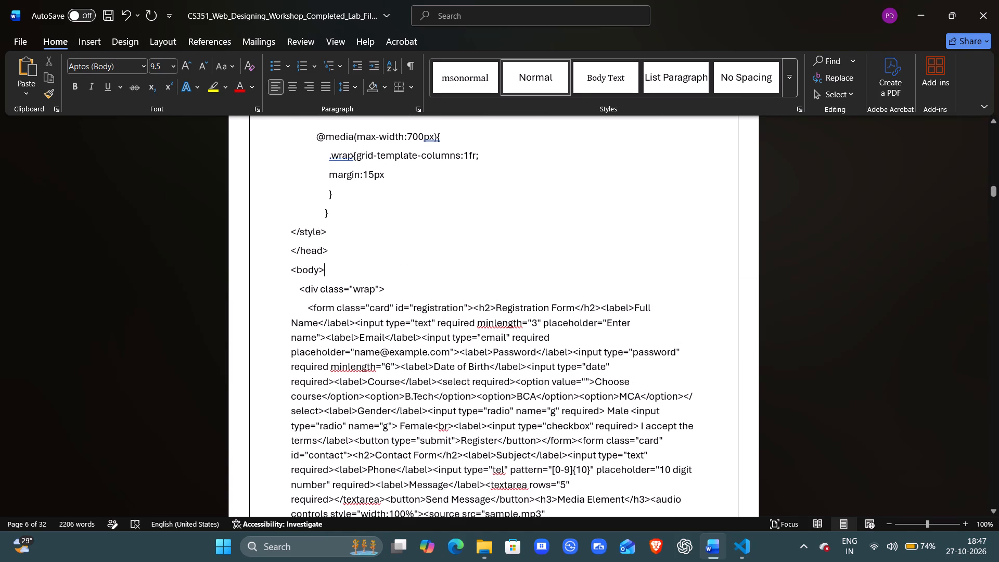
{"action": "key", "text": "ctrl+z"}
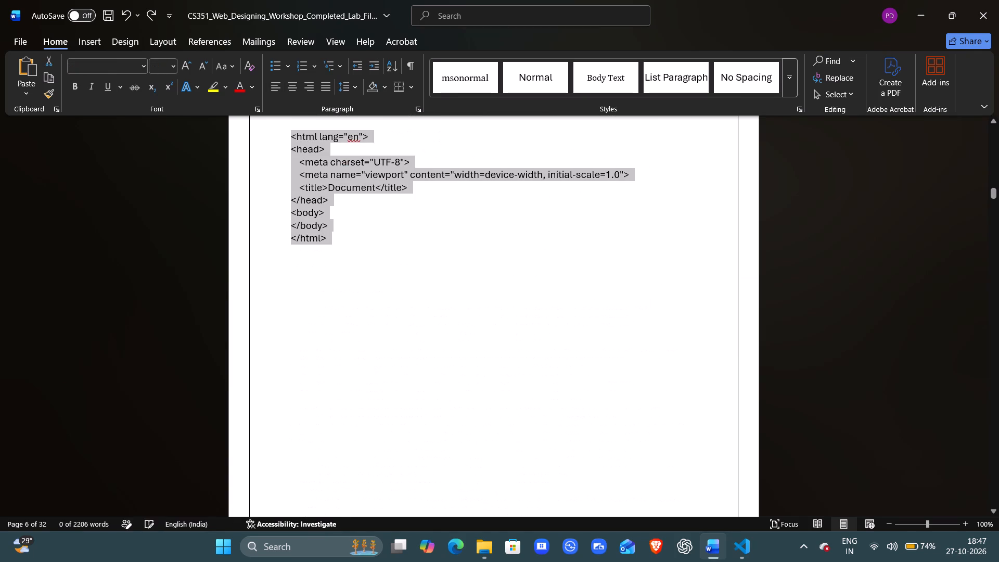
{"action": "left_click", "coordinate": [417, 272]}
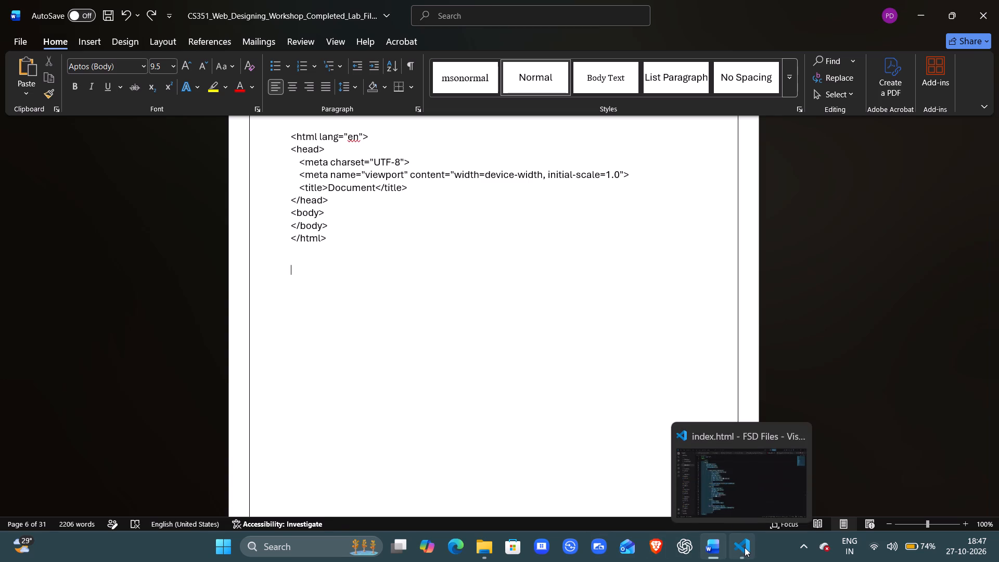
Check folder 2's index.html code in Visual Studio Code, and paste the copied code over Experiment 2's forms.html source code in the Word lab file.
{"action": "left_click", "coordinate": [740, 494]}
{"action": "scroll", "coordinate": [544, 431], "scroll_direction": "down", "scroll_amount": 2}
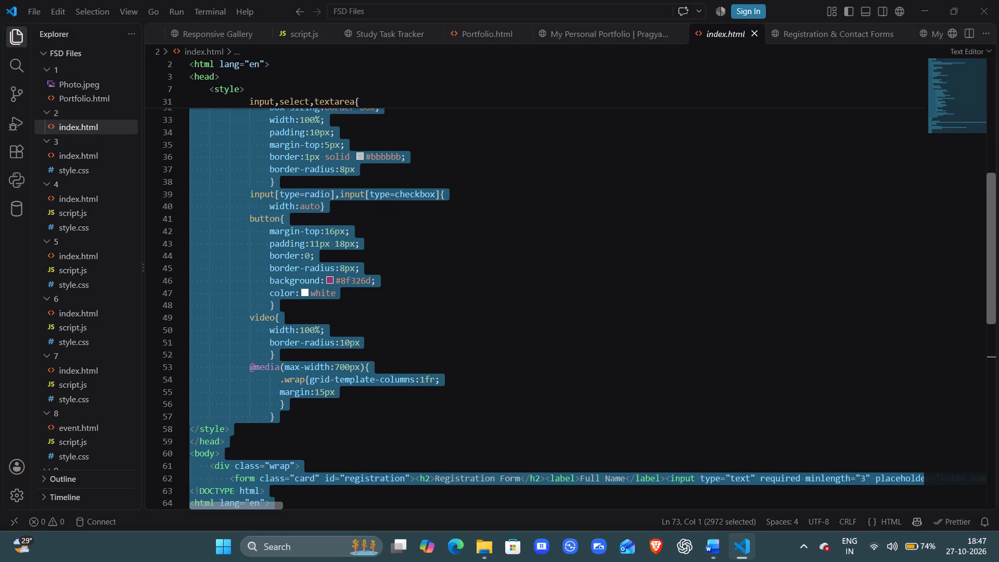
{"action": "scroll", "coordinate": [544, 431], "scroll_direction": "down", "scroll_amount": 9}
{"action": "scroll", "coordinate": [544, 431], "scroll_direction": "up", "scroll_amount": 5}
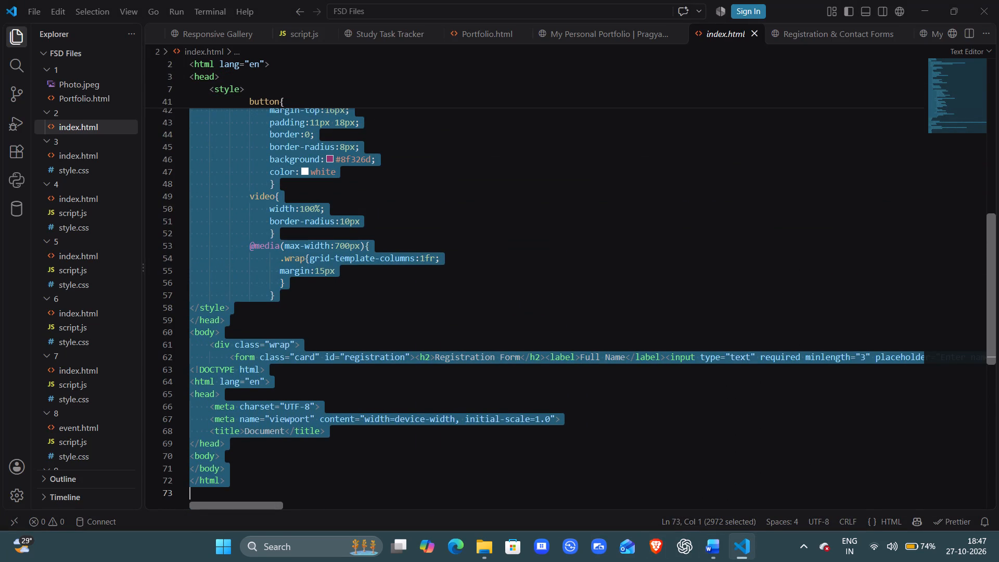
{"action": "left_click", "coordinate": [702, 554]}
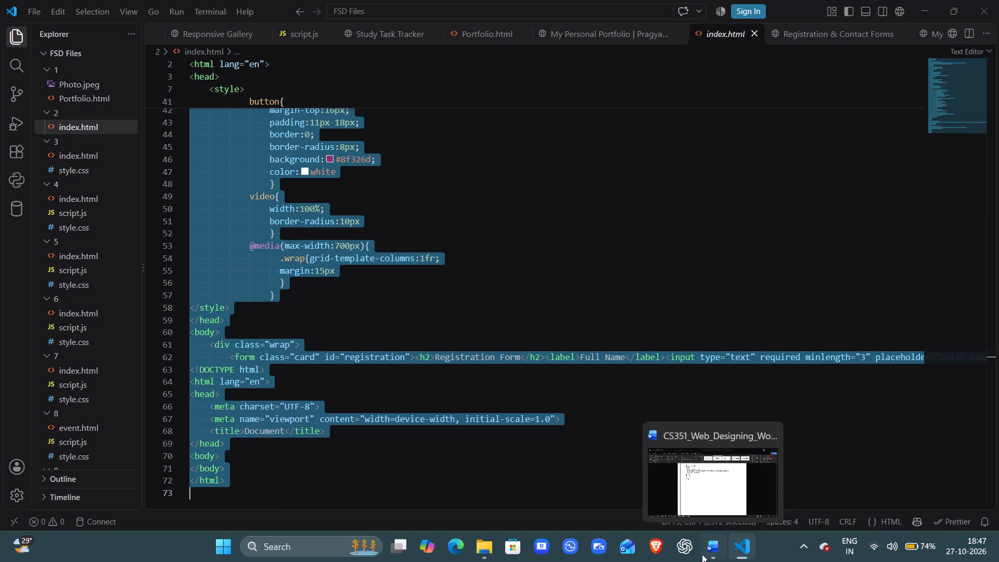
{"action": "left_click", "coordinate": [323, 246]}
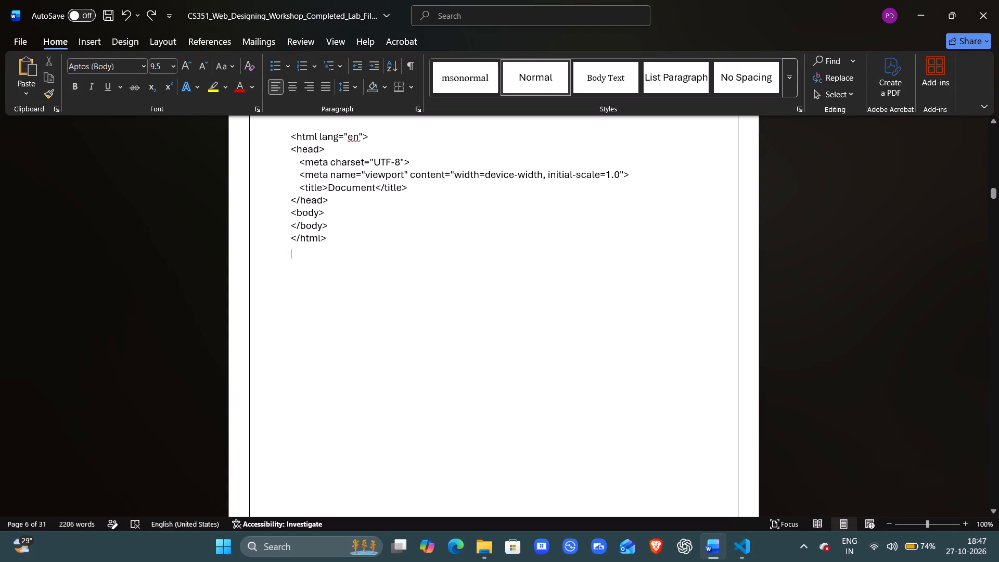
{"action": "key", "text": "ctrl+a"}
{"action": "left_click", "coordinate": [323, 246]}
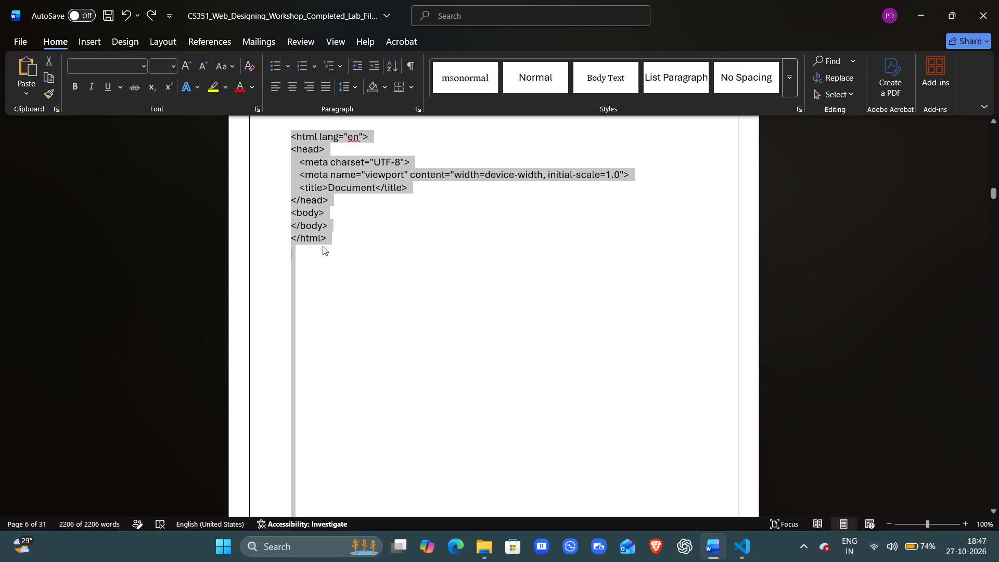
{"action": "left_click", "coordinate": [328, 240]}
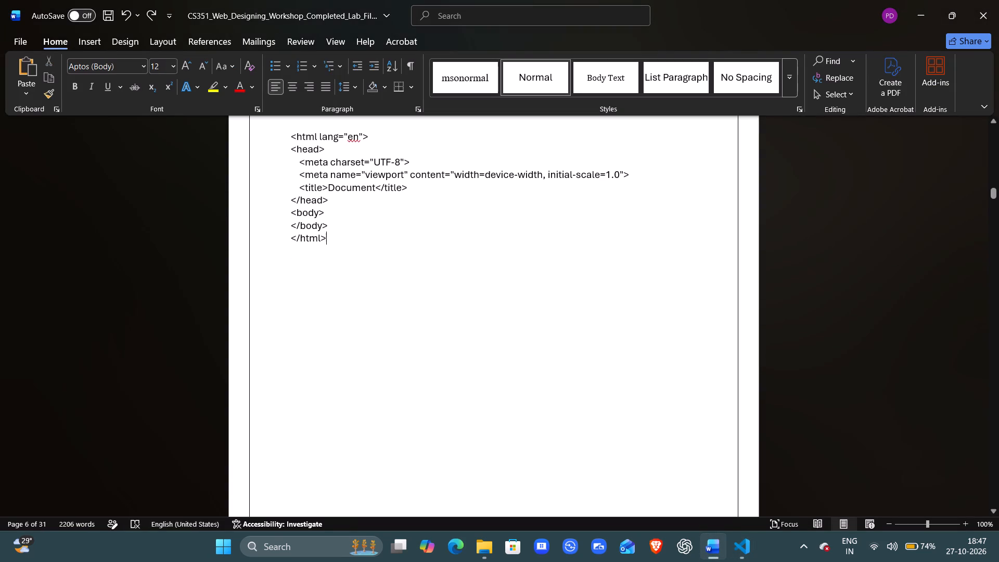
{"action": "left_click_drag", "start_coordinate": [328, 240], "coordinate": [283, 54]}
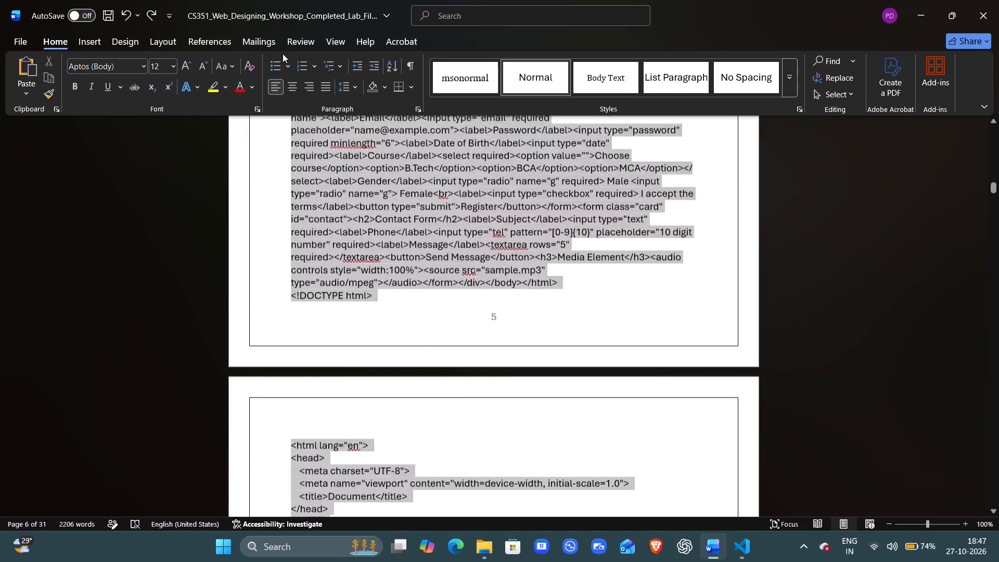
{"action": "left_click_drag", "start_coordinate": [283, 54], "coordinate": [267, 301]}
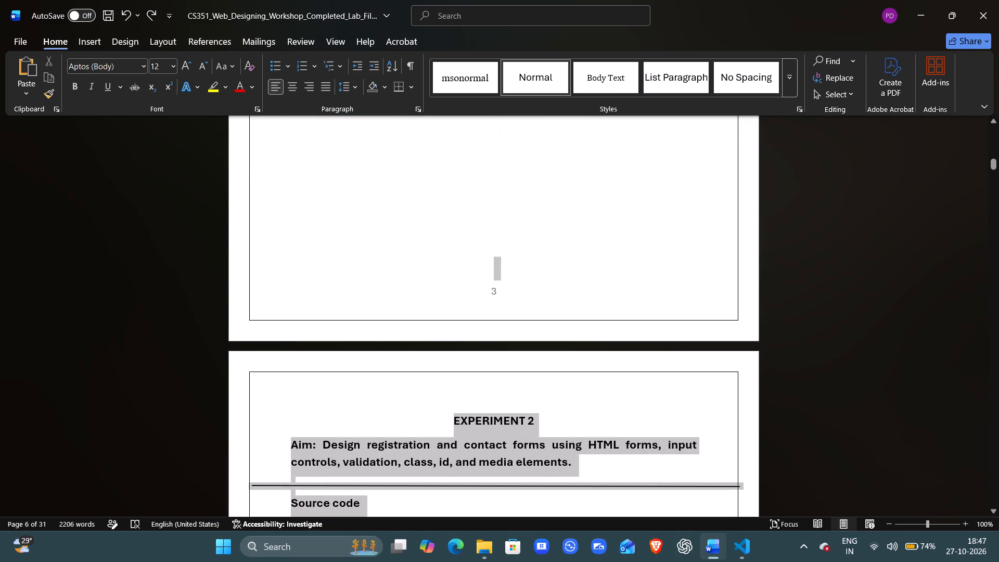
{"action": "left_click_drag", "start_coordinate": [267, 301], "coordinate": [275, 450]}
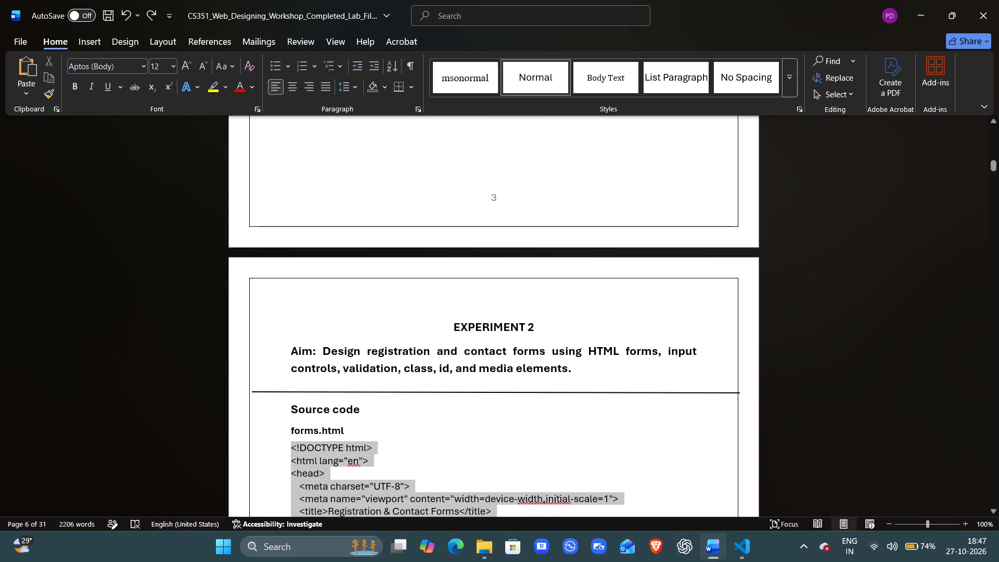
{"action": "left_click_drag", "start_coordinate": [275, 450], "coordinate": [278, 451]}
{"action": "key", "text": "ctrl+v"}
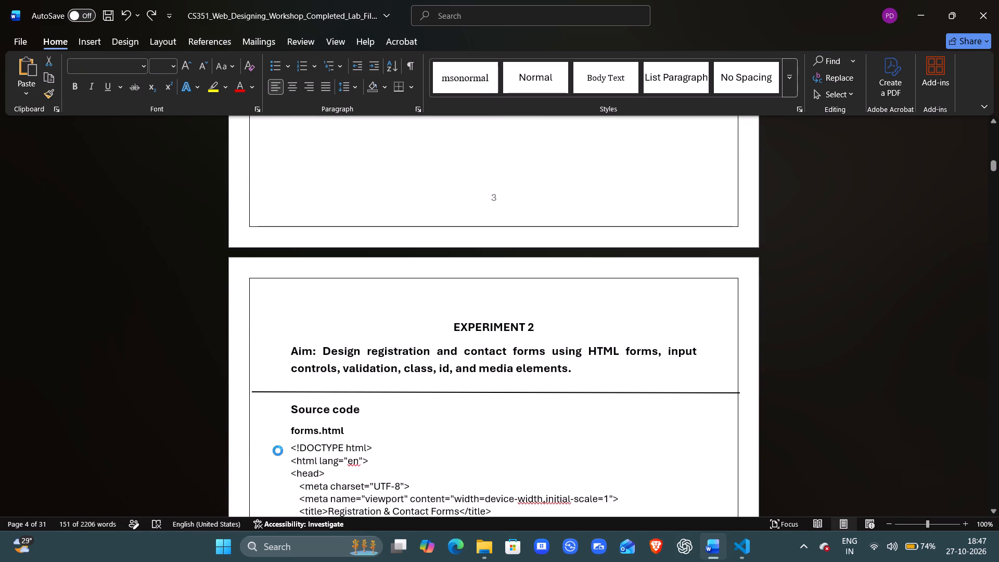
{"action": "scroll", "coordinate": [522, 405], "scroll_direction": "down", "scroll_amount": 1}
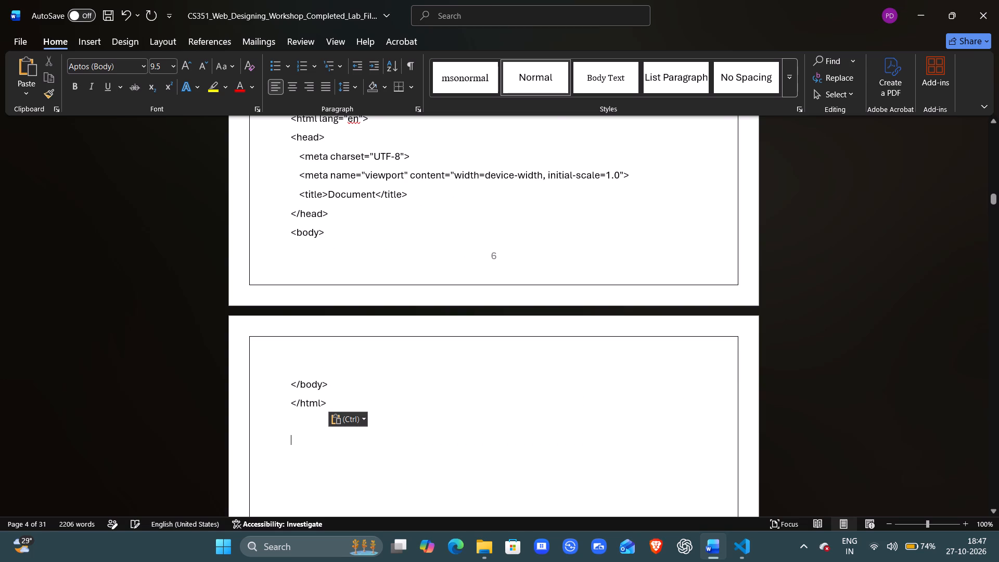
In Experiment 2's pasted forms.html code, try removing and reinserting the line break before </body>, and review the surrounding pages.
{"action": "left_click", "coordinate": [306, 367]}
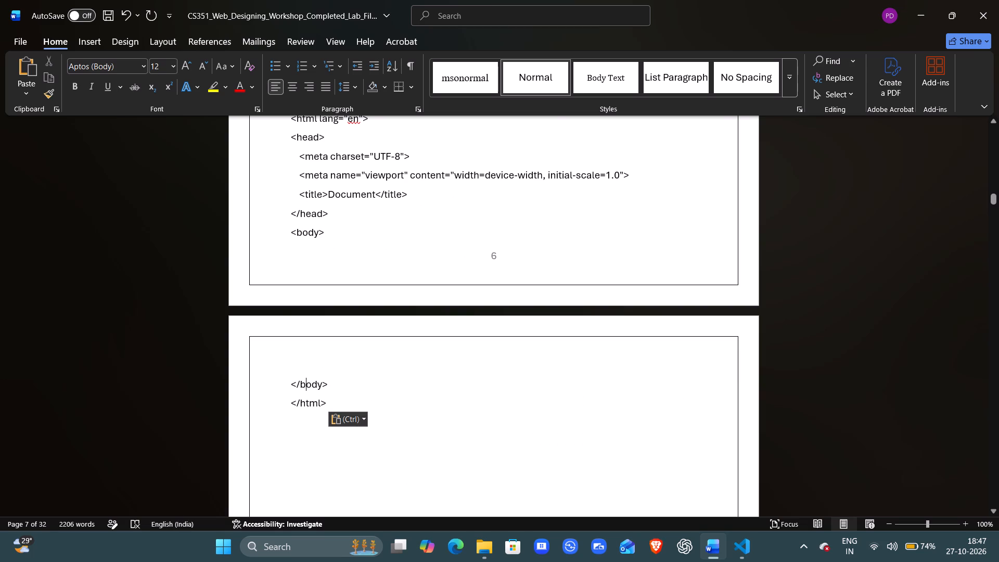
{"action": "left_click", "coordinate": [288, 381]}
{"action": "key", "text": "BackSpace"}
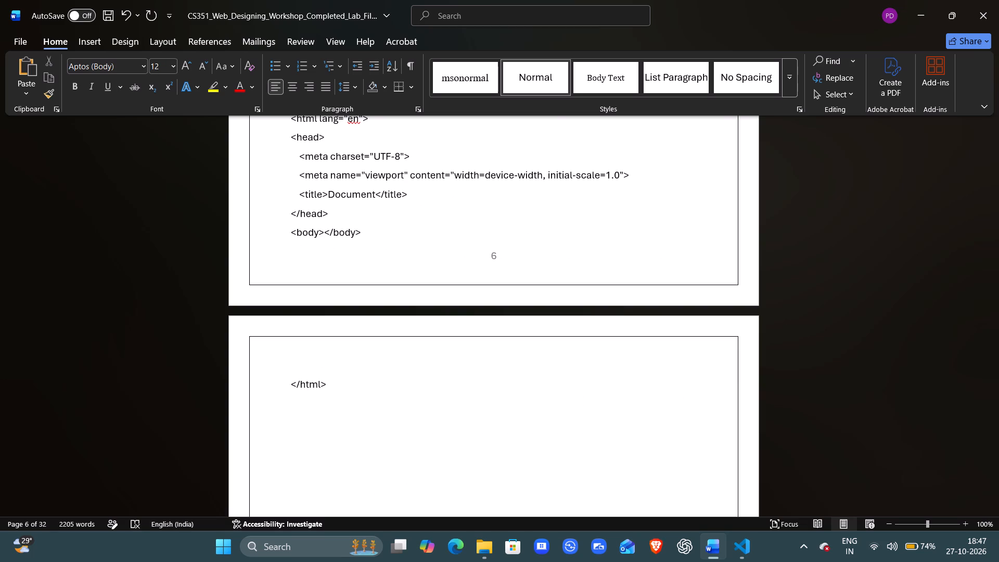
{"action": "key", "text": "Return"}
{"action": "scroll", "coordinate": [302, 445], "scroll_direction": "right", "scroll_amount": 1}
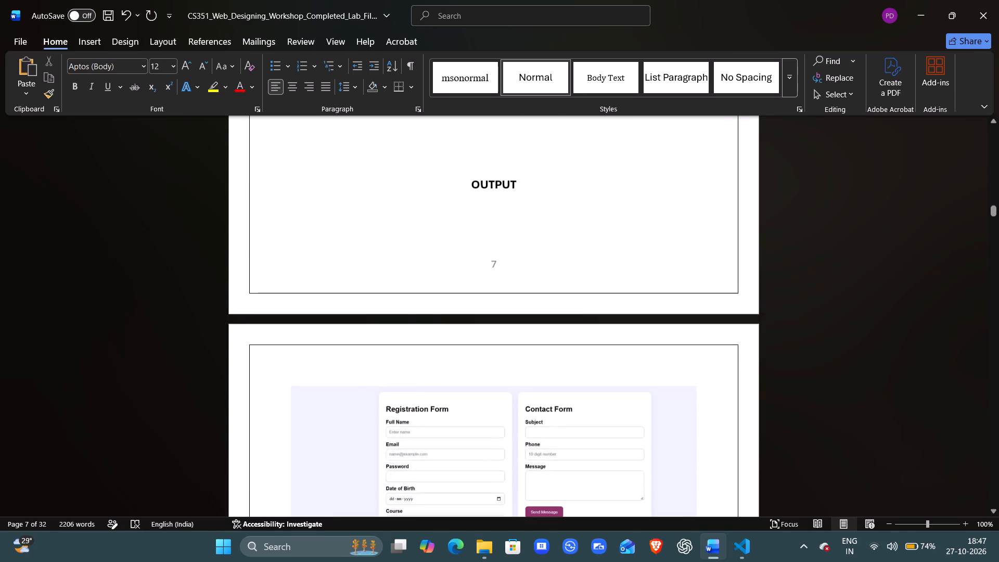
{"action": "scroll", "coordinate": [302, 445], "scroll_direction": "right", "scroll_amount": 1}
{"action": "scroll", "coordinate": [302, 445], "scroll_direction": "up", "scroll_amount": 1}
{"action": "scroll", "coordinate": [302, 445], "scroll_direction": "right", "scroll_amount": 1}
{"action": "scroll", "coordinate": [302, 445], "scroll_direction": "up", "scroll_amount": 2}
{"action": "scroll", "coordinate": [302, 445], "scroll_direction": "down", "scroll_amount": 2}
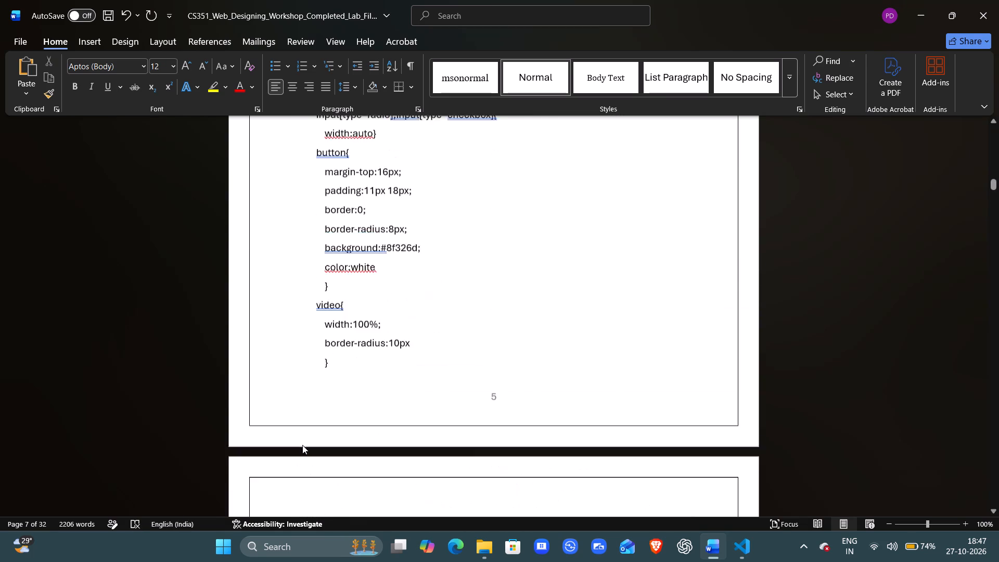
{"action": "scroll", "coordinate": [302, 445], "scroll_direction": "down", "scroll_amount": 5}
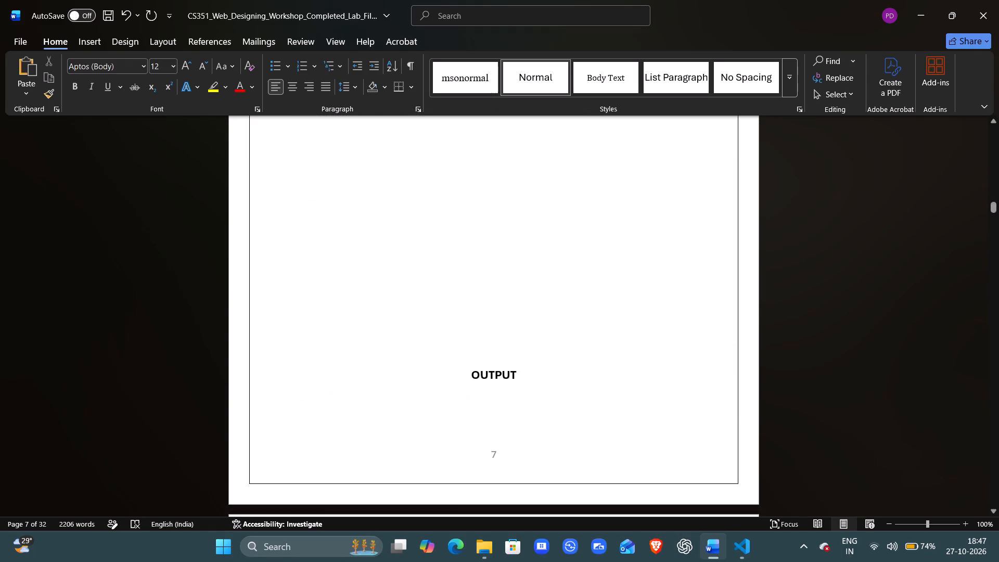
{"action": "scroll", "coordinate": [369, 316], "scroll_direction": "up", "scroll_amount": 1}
Undo the line-break edits and the paste over Experiment 2's forms.html source code.
{"action": "key", "text": "ctrl+z"}
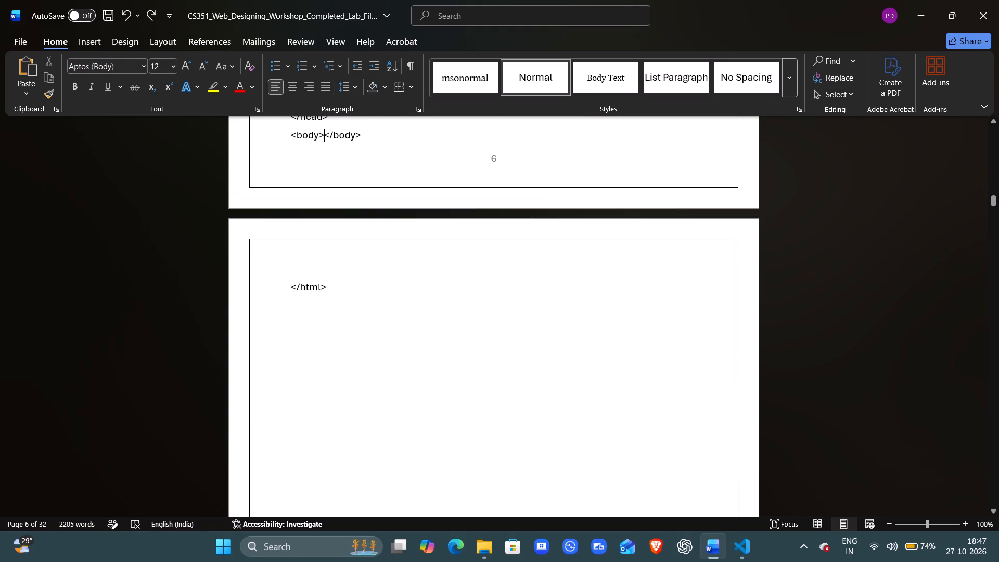
{"action": "key", "text": "ctrl+z"}
{"action": "key", "text": "ctrl+z"}
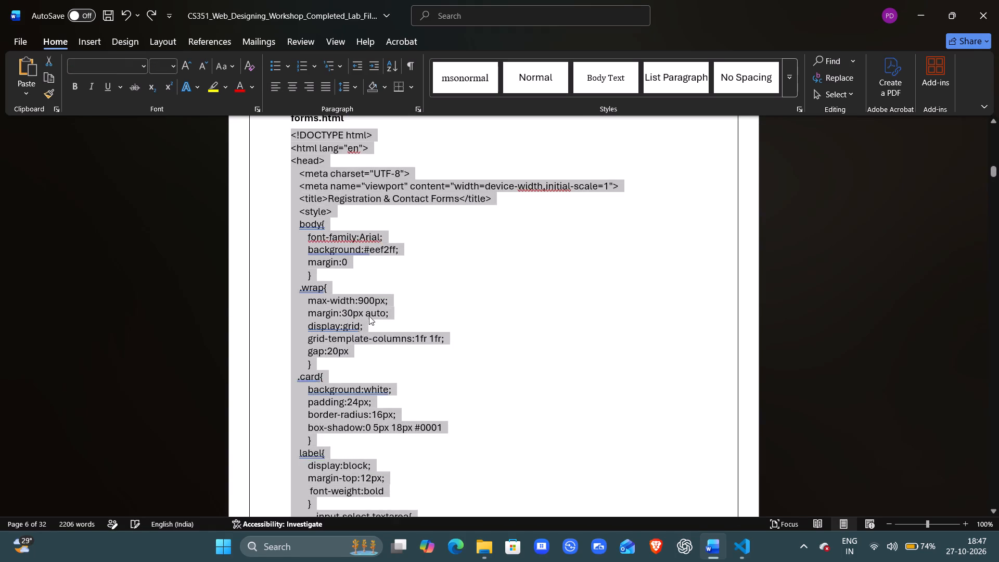
Look through the lab file's source code and output pages from Experiment 2 to the final Website Usability Audit output.
{"action": "scroll", "coordinate": [369, 316], "scroll_direction": "down", "scroll_amount": 12}
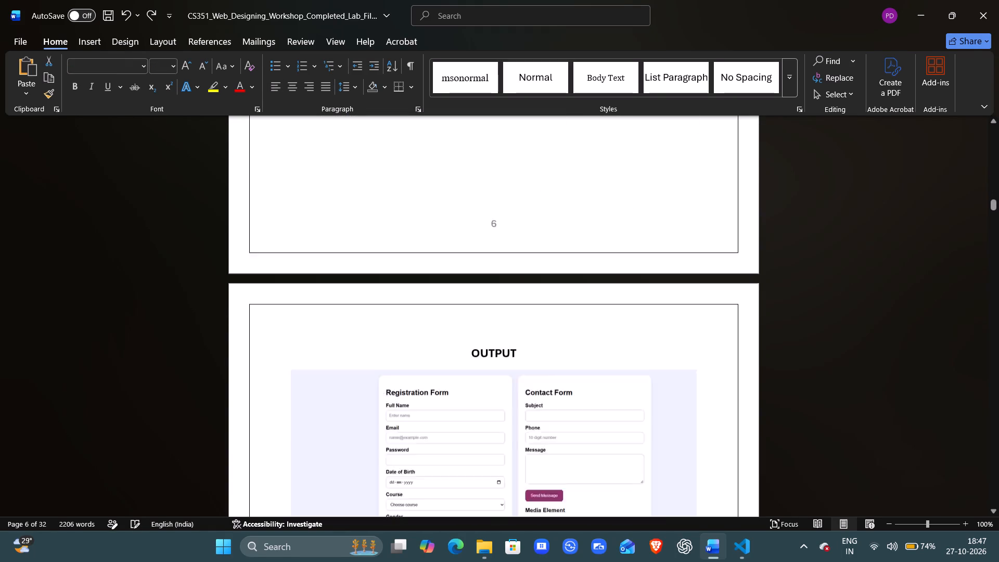
{"action": "scroll", "coordinate": [369, 316], "scroll_direction": "down", "scroll_amount": 3}
{"action": "left_click", "coordinate": [400, 376]}
{"action": "scroll", "coordinate": [400, 376], "scroll_direction": "down", "scroll_amount": 6}
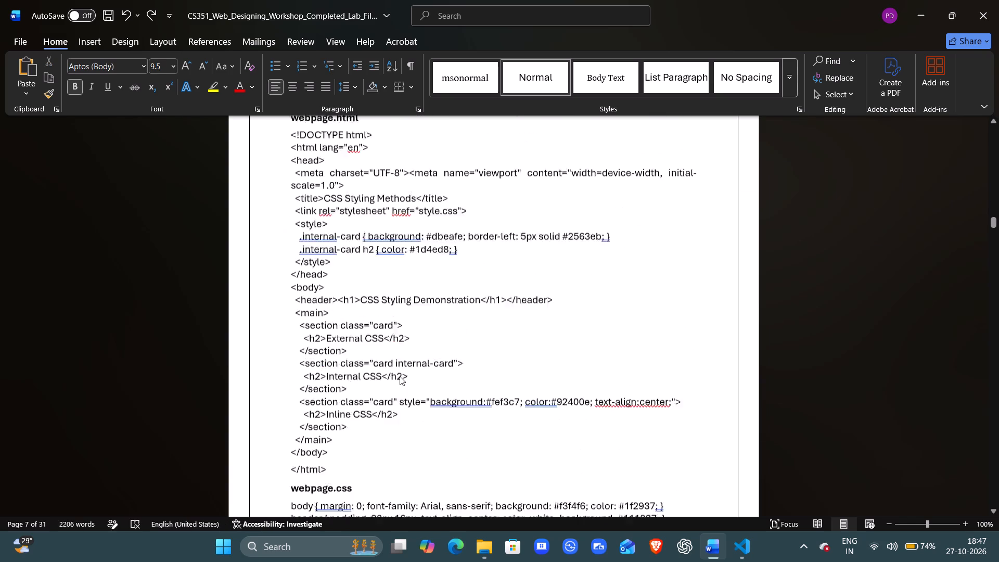
{"action": "scroll", "coordinate": [400, 376], "scroll_direction": "down", "scroll_amount": 16}
{"action": "scroll", "coordinate": [400, 376], "scroll_direction": "down", "scroll_amount": 6}
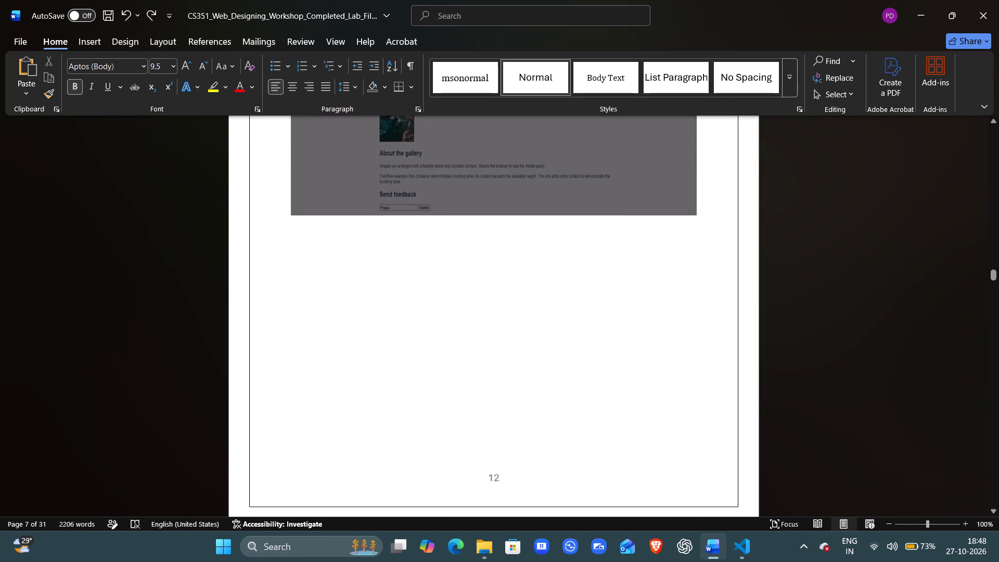
{"action": "scroll", "coordinate": [400, 376], "scroll_direction": "down", "scroll_amount": 3}
{"action": "scroll", "coordinate": [400, 376], "scroll_direction": "up", "scroll_amount": 1}
{"action": "scroll", "coordinate": [400, 376], "scroll_direction": "down", "scroll_amount": 1}
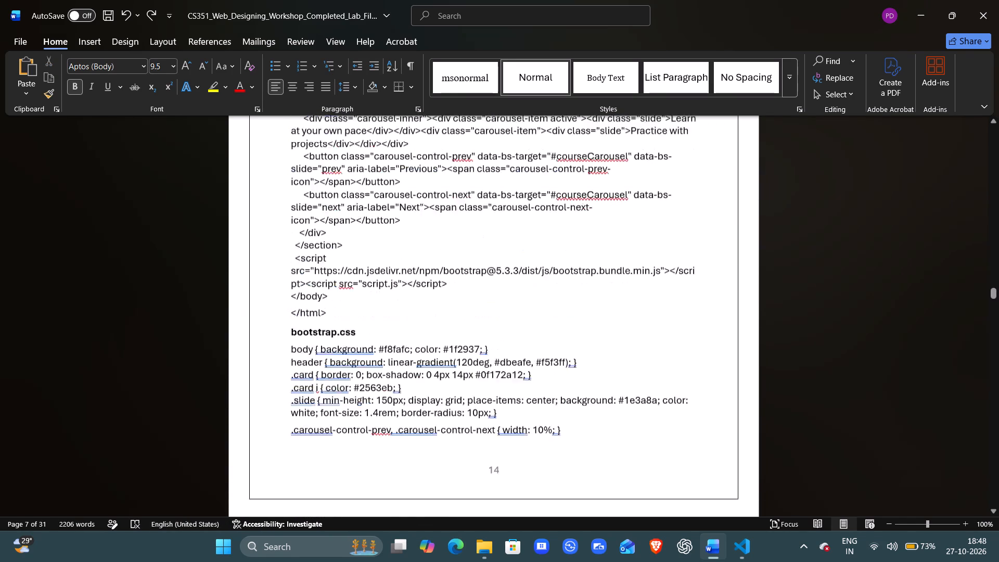
{"action": "scroll", "coordinate": [400, 376], "scroll_direction": "down", "scroll_amount": 1}
{"action": "scroll", "coordinate": [400, 376], "scroll_direction": "up", "scroll_amount": 2}
{"action": "scroll", "coordinate": [400, 376], "scroll_direction": "down", "scroll_amount": 3}
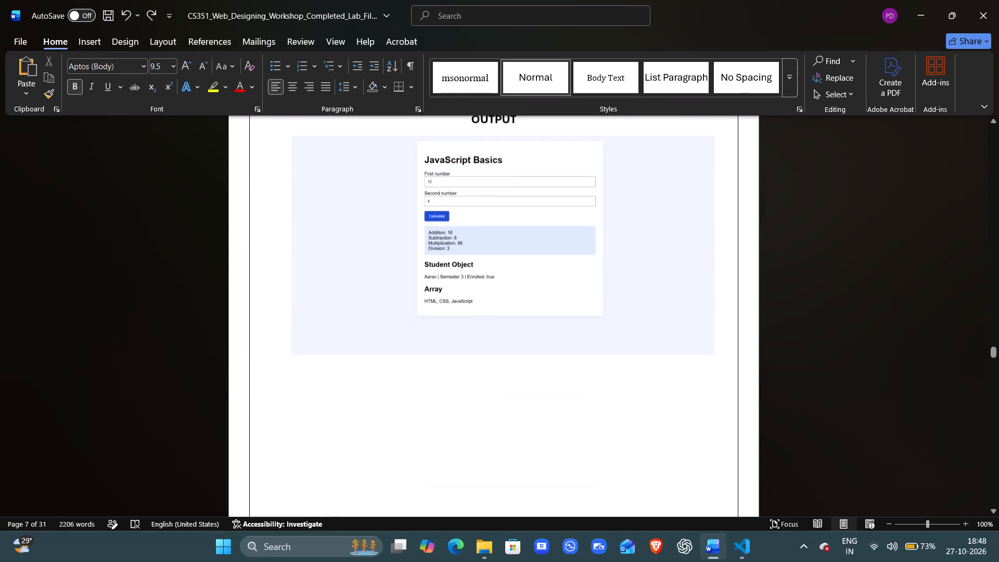
{"action": "scroll", "coordinate": [400, 376], "scroll_direction": "down", "scroll_amount": 2}
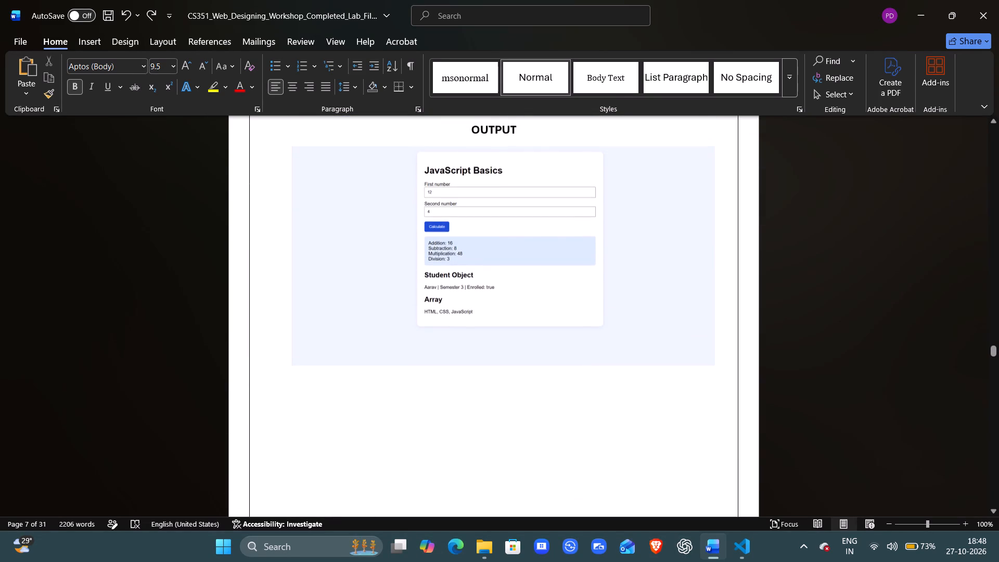
{"action": "scroll", "coordinate": [400, 376], "scroll_direction": "down", "scroll_amount": 15}
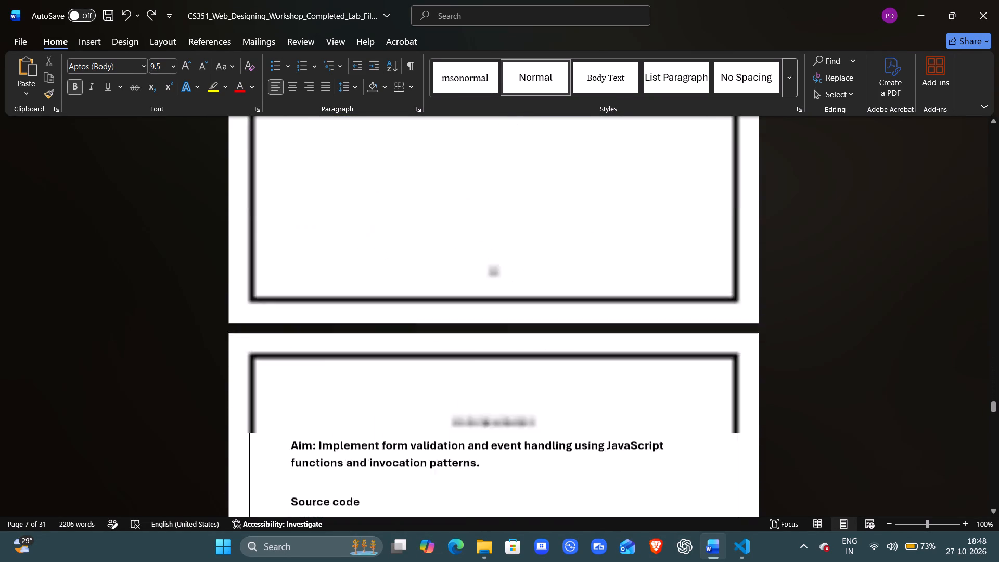
{"action": "scroll", "coordinate": [400, 376], "scroll_direction": "down", "scroll_amount": 12}
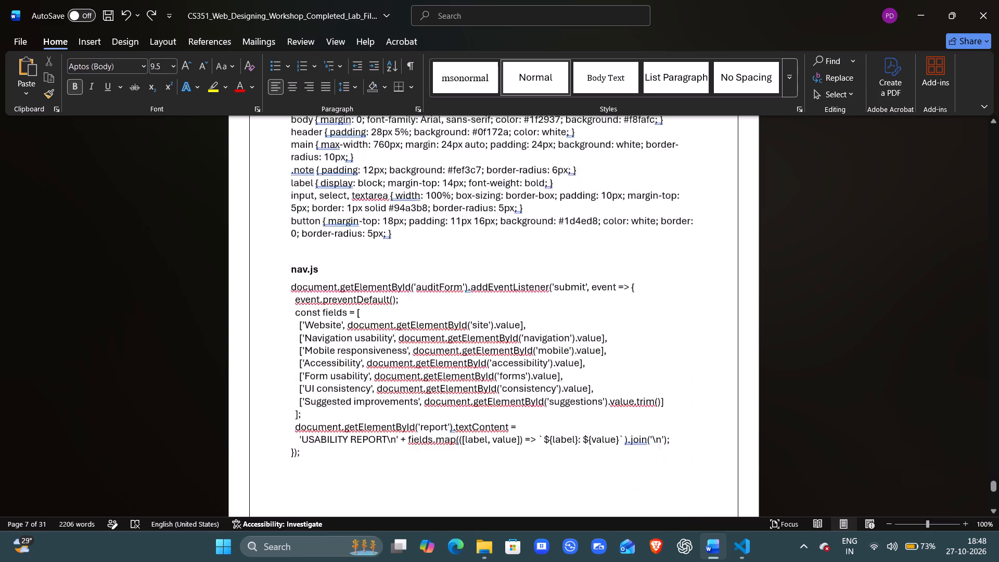
{"action": "scroll", "coordinate": [400, 376], "scroll_direction": "down", "scroll_amount": 15}
{"action": "scroll", "coordinate": [400, 376], "scroll_direction": "up", "scroll_amount": 2}
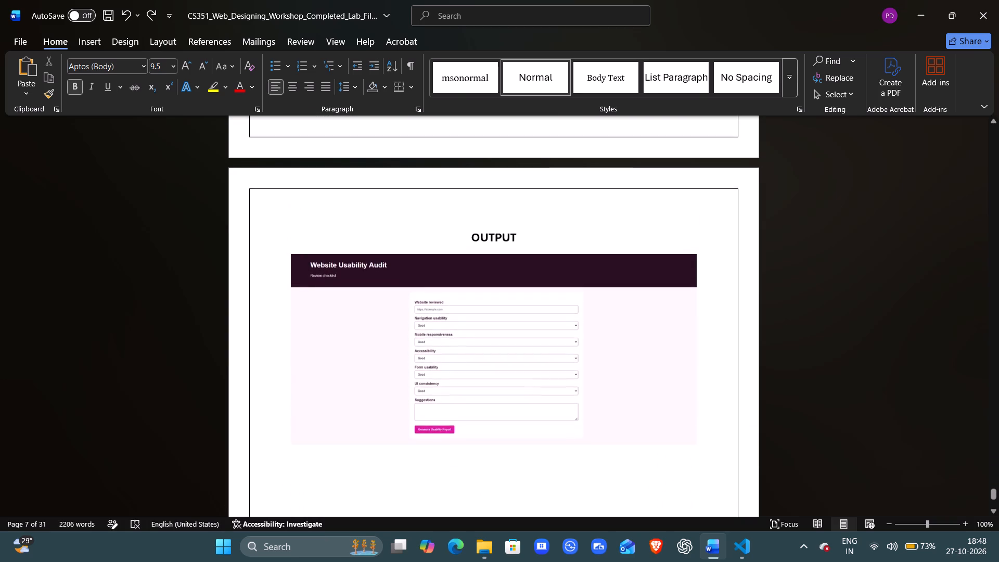
{"action": "scroll", "coordinate": [400, 376], "scroll_direction": "up", "scroll_amount": 1}
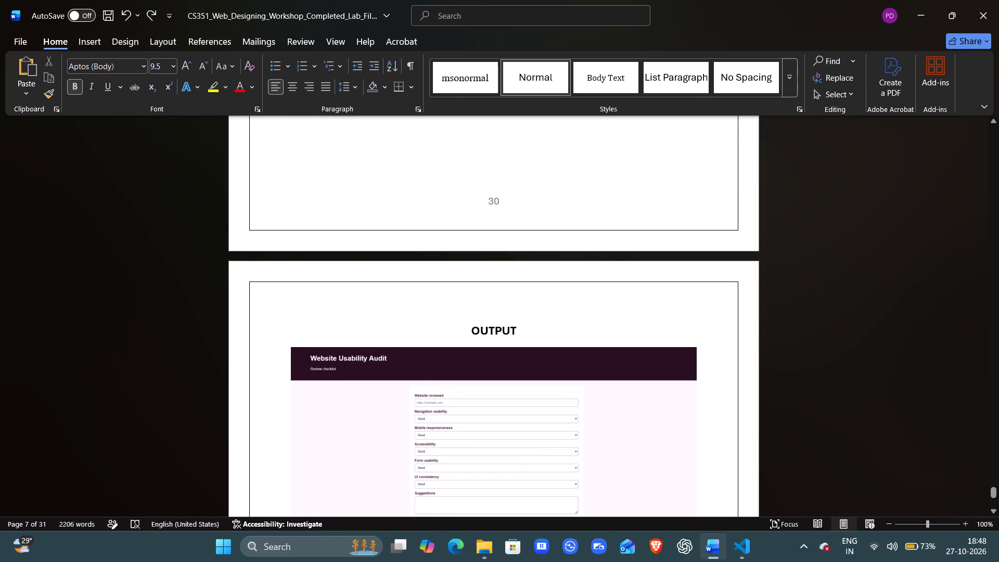
{"action": "scroll", "coordinate": [600, 411], "scroll_direction": "up", "scroll_amount": 1}
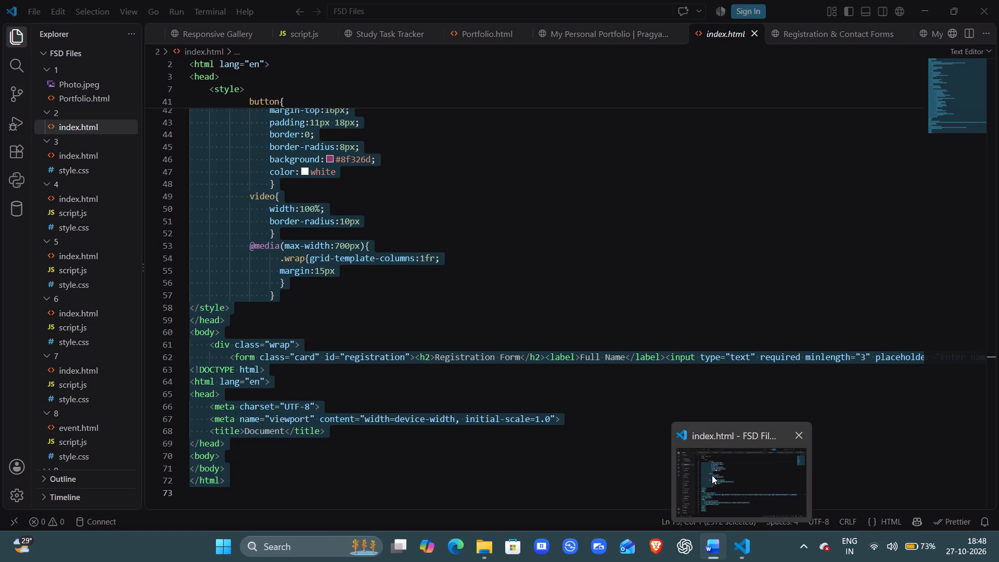
Switch to Visual Studio Code, open folder 3's index.html and preview the rendered page.
{"action": "left_click", "coordinate": [712, 475]}
{"action": "left_click", "coordinate": [68, 154]}
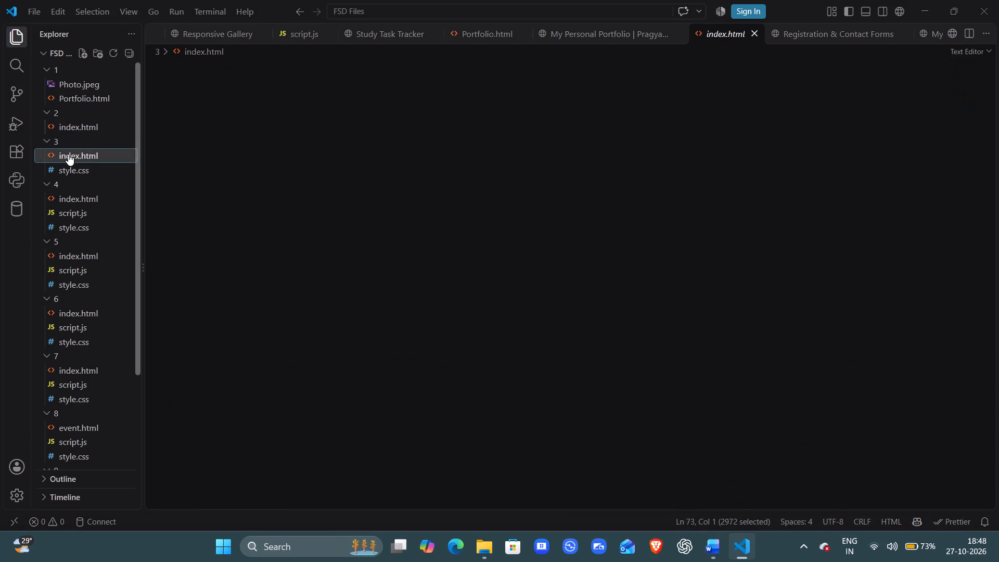
{"action": "left_click", "coordinate": [954, 37]}
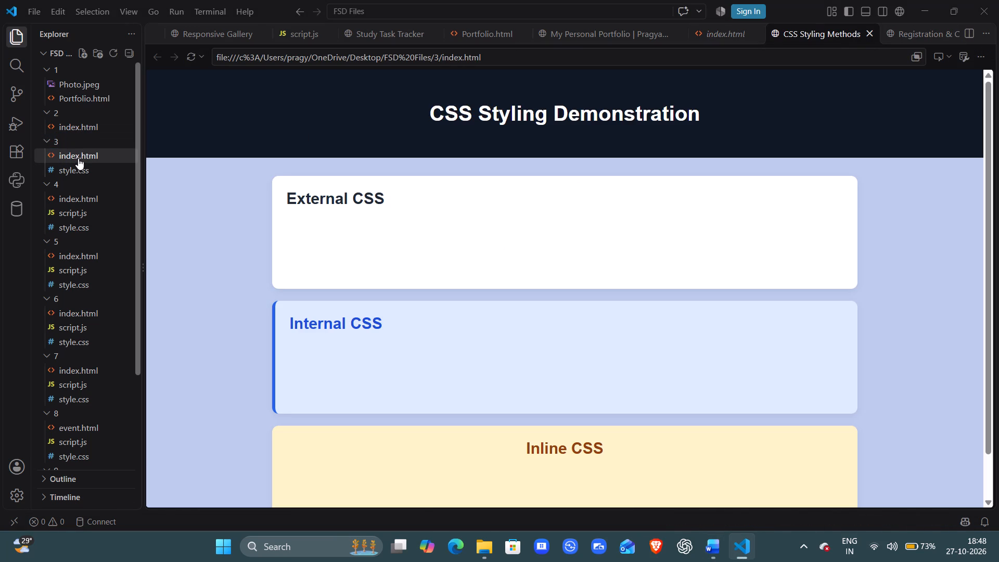
Return to folder 3's index.html source and copy its entire code.
{"action": "left_click", "coordinate": [78, 157]}
{"action": "left_click", "coordinate": [340, 362]}
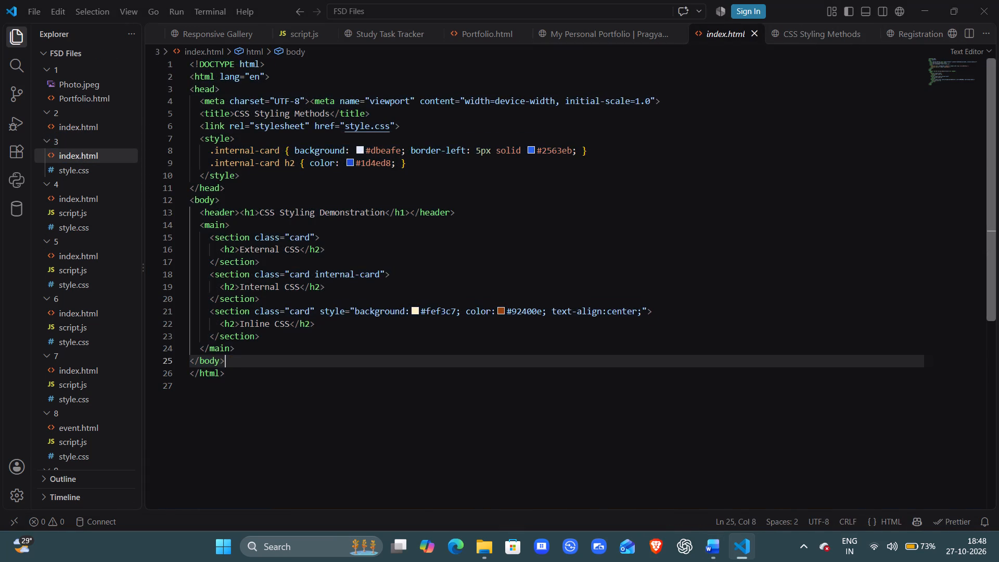
{"action": "key", "text": "ctrl+a"}
{"action": "key", "text": "ctrl+c"}
In the Word lab file, replace Experiment 3's whole webpage.html source code, from <!DOCTYPE html> to </html>, with the copied code.
{"action": "left_click", "coordinate": [720, 557]}
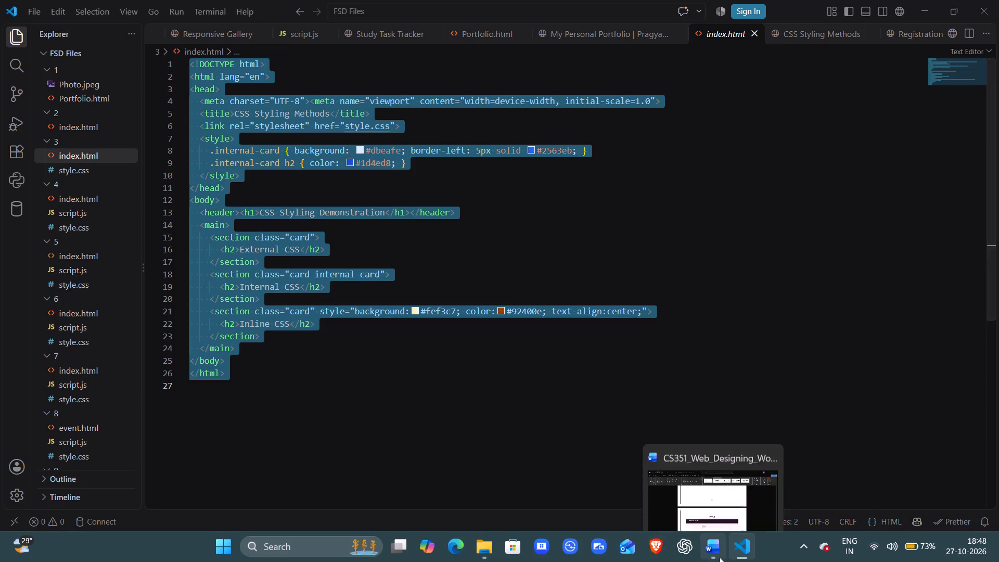
{"action": "scroll", "coordinate": [495, 407], "scroll_direction": "up", "scroll_amount": 17}
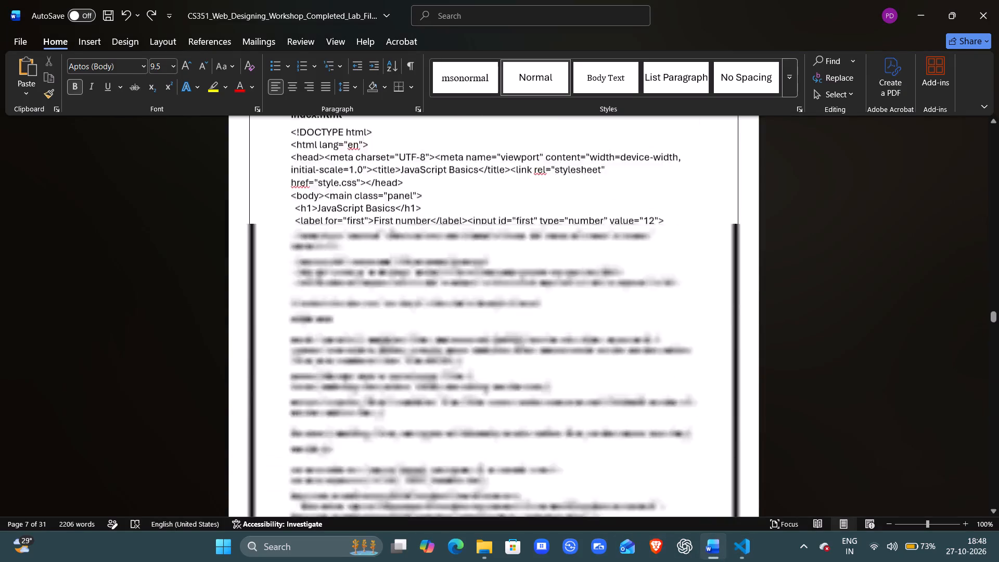
{"action": "scroll", "coordinate": [495, 407], "scroll_direction": "up", "scroll_amount": 20}
{"action": "scroll", "coordinate": [495, 407], "scroll_direction": "up", "scroll_amount": 2}
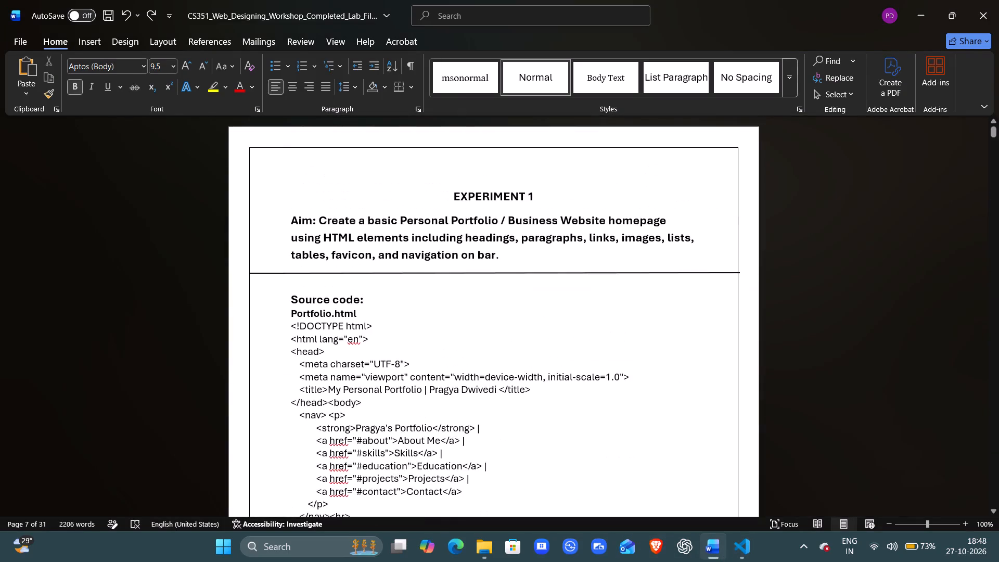
{"action": "scroll", "coordinate": [495, 407], "scroll_direction": "down", "scroll_amount": 9}
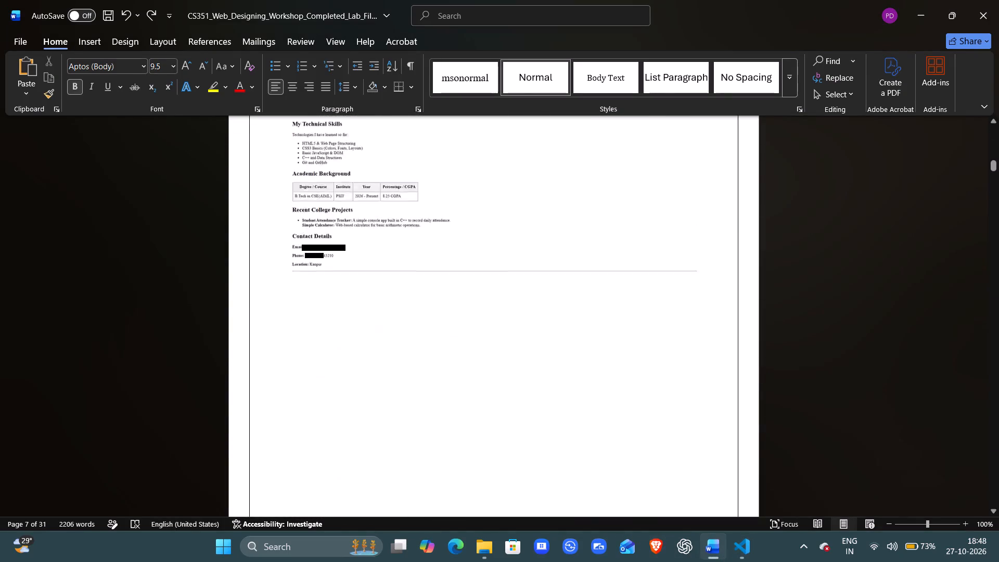
{"action": "scroll", "coordinate": [495, 407], "scroll_direction": "down", "scroll_amount": 9}
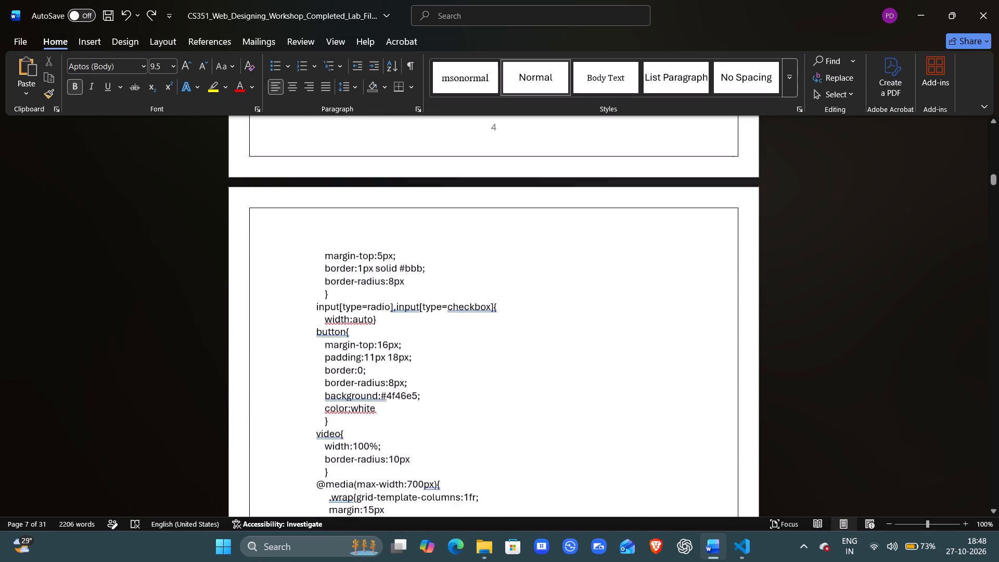
{"action": "scroll", "coordinate": [495, 407], "scroll_direction": "down", "scroll_amount": 8}
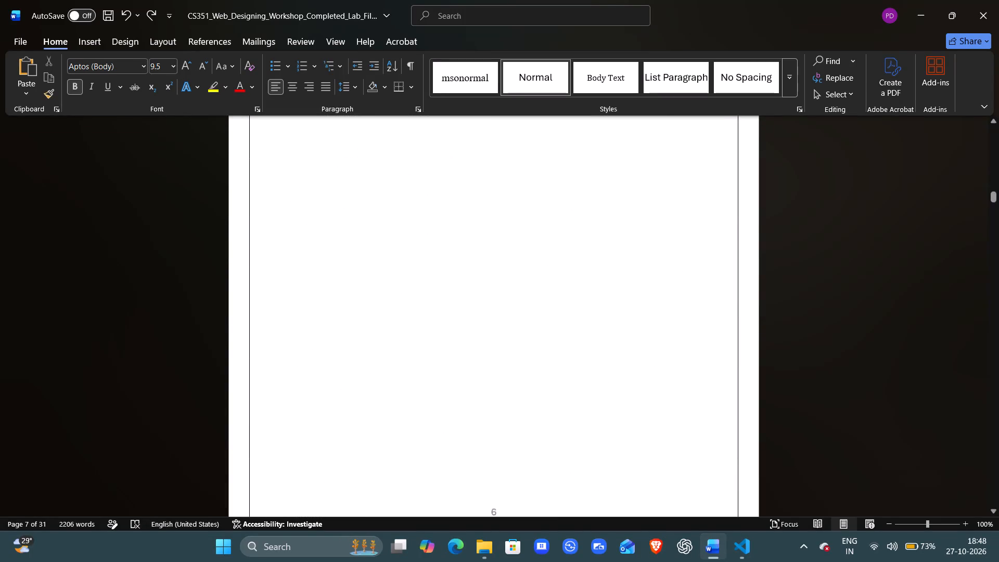
{"action": "scroll", "coordinate": [495, 407], "scroll_direction": "down", "scroll_amount": 8}
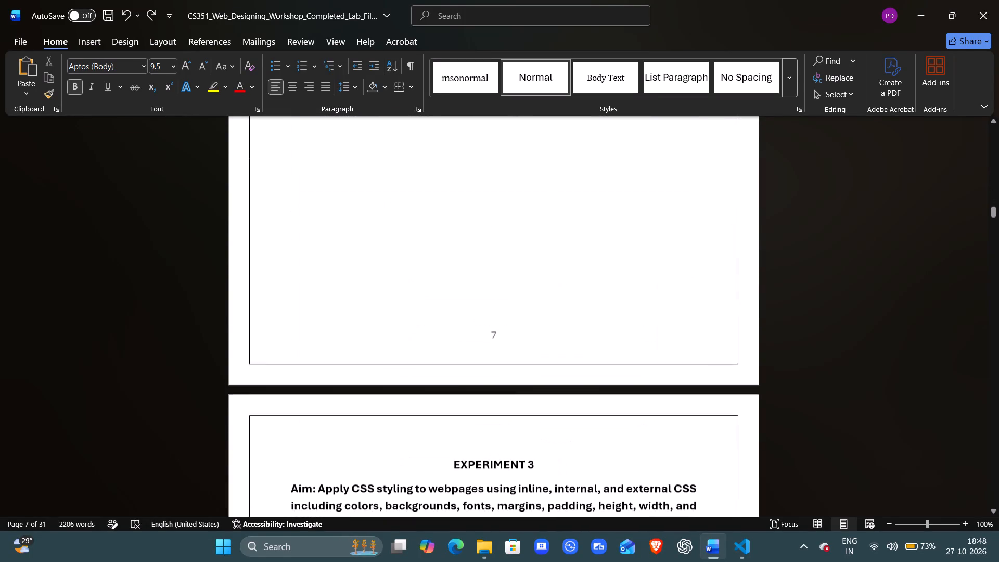
{"action": "scroll", "coordinate": [495, 407], "scroll_direction": "down", "scroll_amount": 7}
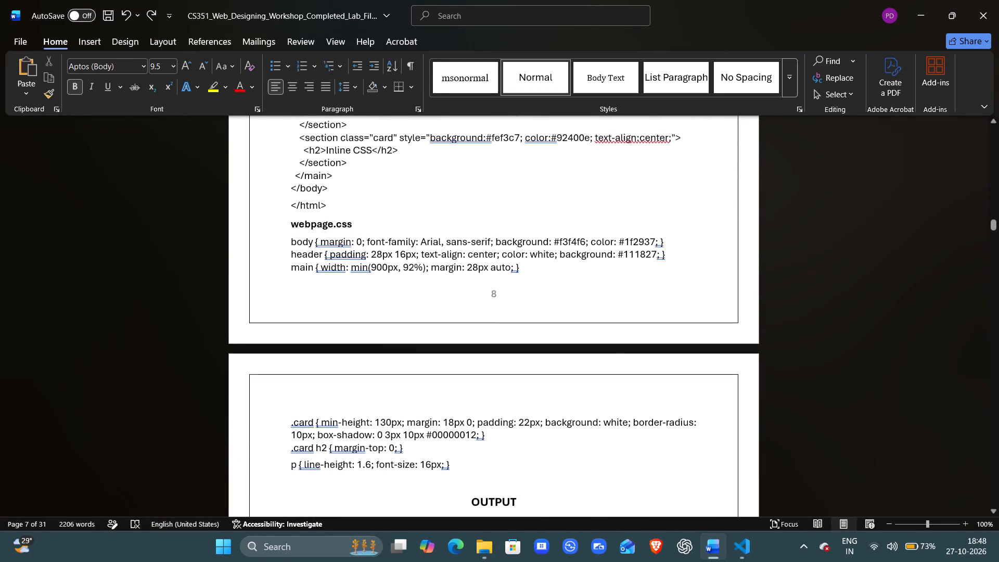
{"action": "scroll", "coordinate": [495, 407], "scroll_direction": "down", "scroll_amount": 2}
{"action": "scroll", "coordinate": [495, 407], "scroll_direction": "up", "scroll_amount": 4}
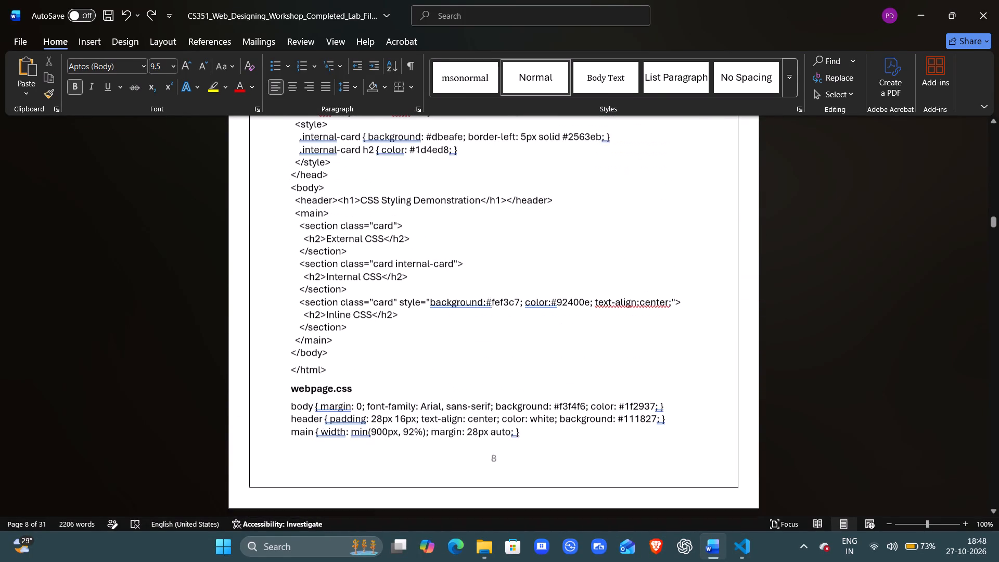
{"action": "left_click", "coordinate": [337, 386]}
{"action": "left_click_drag", "start_coordinate": [337, 386], "coordinate": [322, 221]}
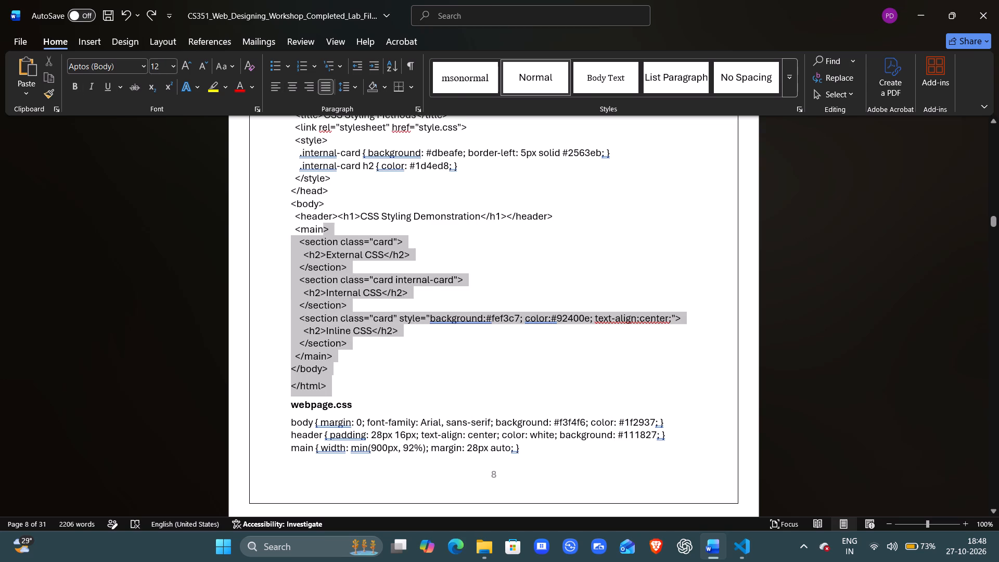
{"action": "left_click_drag", "start_coordinate": [322, 221], "coordinate": [289, 222]}
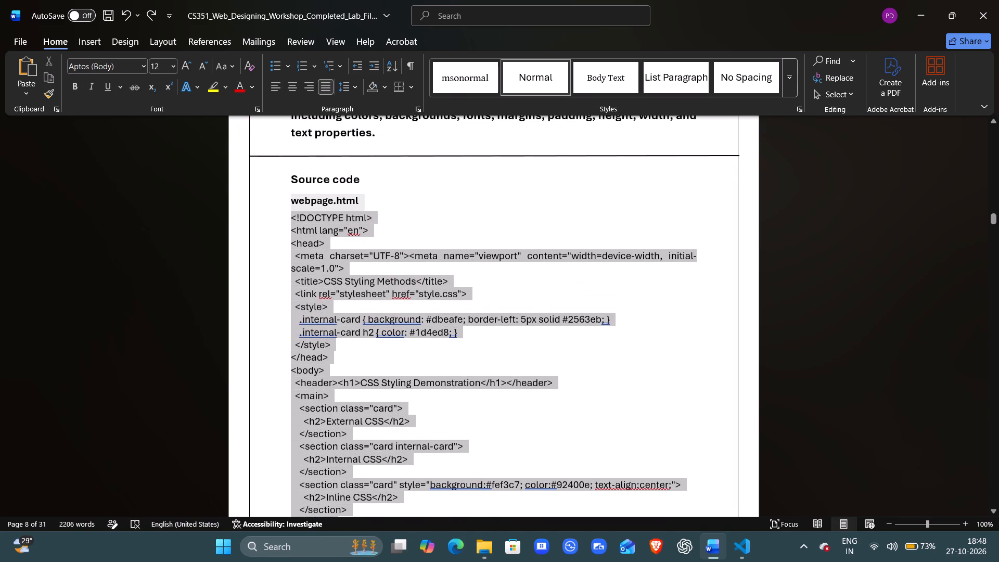
{"action": "left_click_drag", "start_coordinate": [289, 222], "coordinate": [289, 219]}
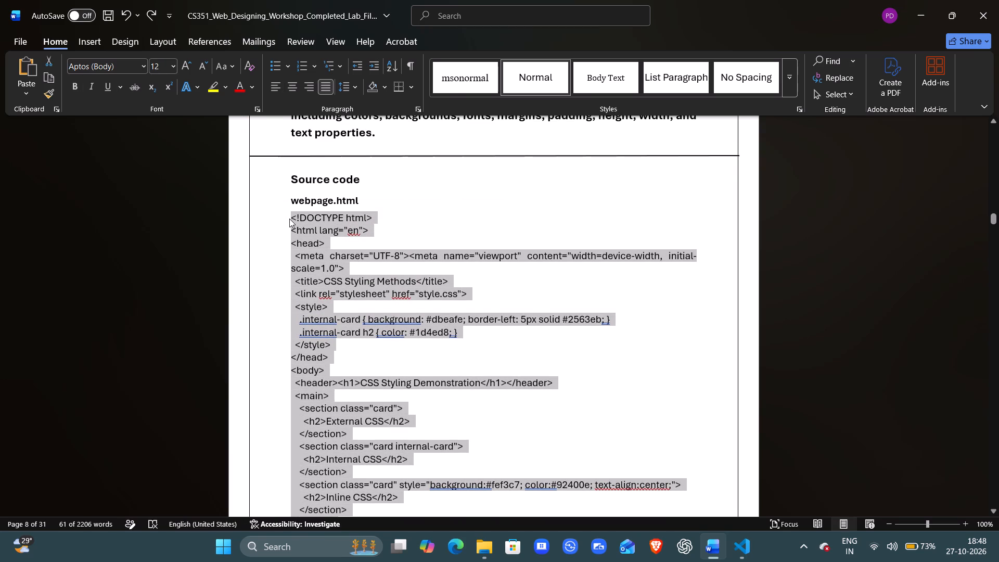
{"action": "key", "text": "ctrl+v"}
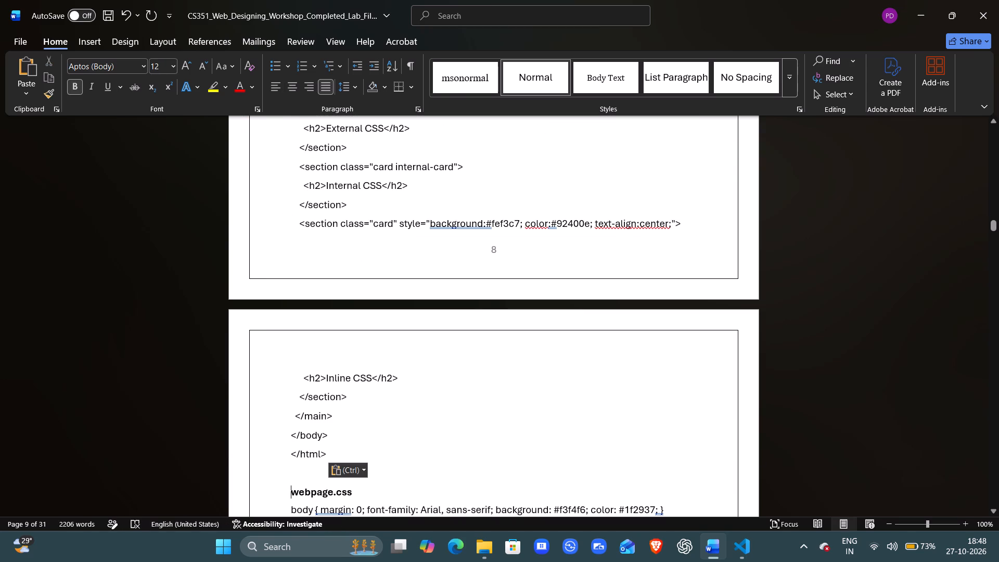
{"action": "left_click", "coordinate": [307, 442]}
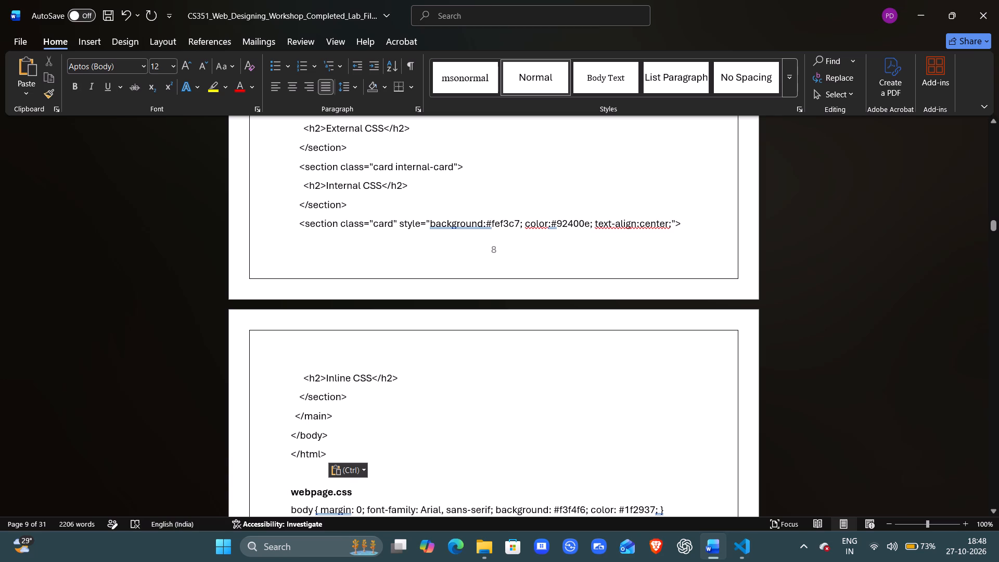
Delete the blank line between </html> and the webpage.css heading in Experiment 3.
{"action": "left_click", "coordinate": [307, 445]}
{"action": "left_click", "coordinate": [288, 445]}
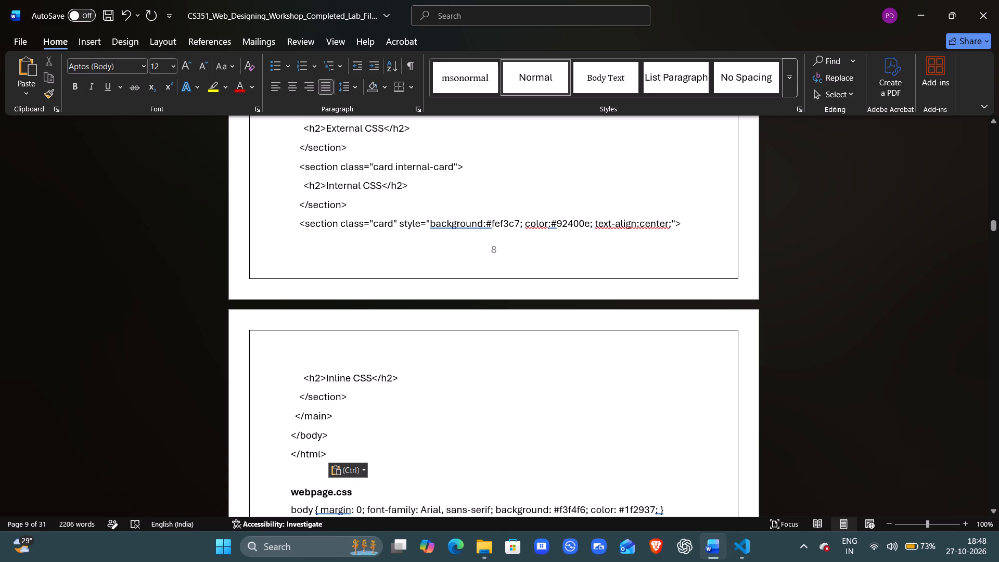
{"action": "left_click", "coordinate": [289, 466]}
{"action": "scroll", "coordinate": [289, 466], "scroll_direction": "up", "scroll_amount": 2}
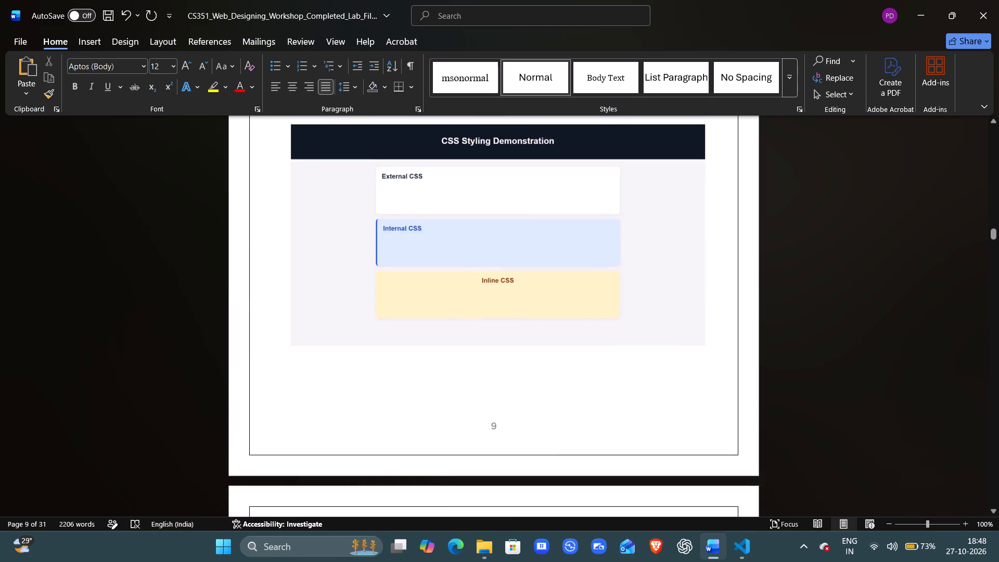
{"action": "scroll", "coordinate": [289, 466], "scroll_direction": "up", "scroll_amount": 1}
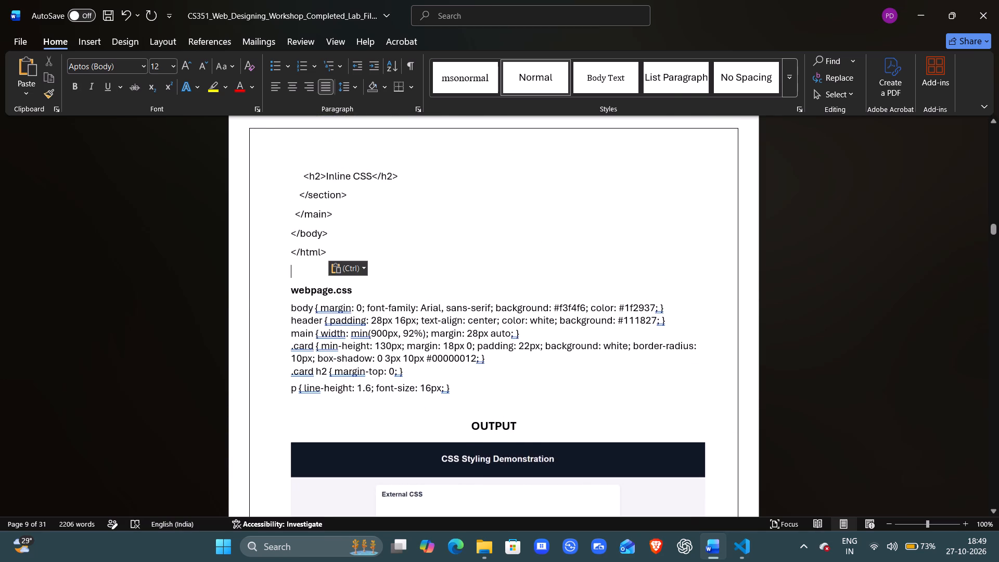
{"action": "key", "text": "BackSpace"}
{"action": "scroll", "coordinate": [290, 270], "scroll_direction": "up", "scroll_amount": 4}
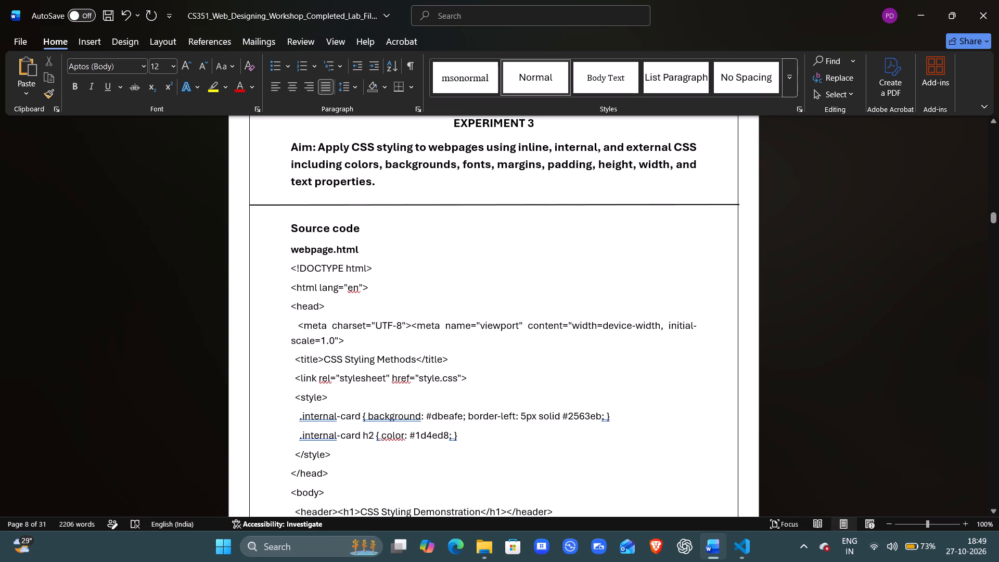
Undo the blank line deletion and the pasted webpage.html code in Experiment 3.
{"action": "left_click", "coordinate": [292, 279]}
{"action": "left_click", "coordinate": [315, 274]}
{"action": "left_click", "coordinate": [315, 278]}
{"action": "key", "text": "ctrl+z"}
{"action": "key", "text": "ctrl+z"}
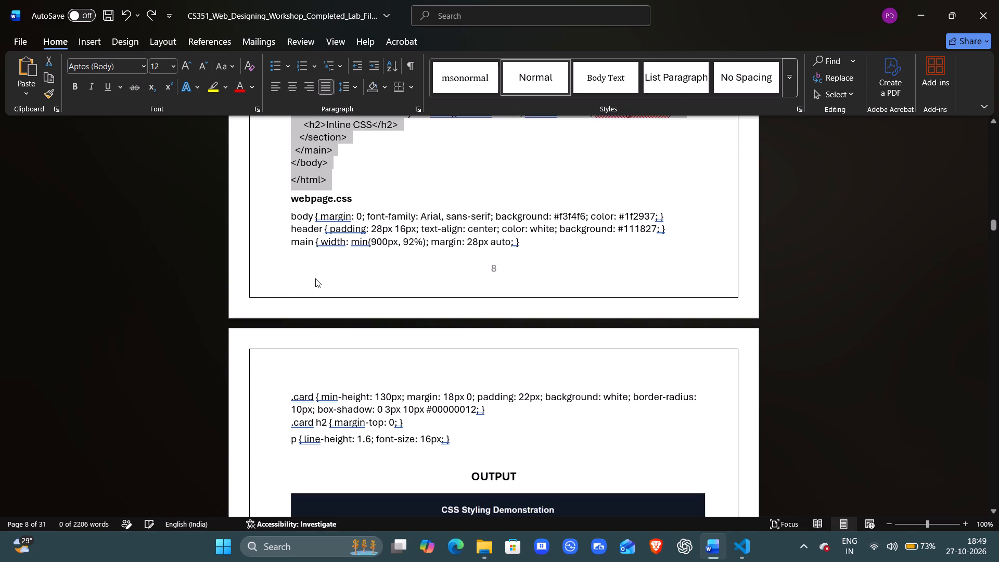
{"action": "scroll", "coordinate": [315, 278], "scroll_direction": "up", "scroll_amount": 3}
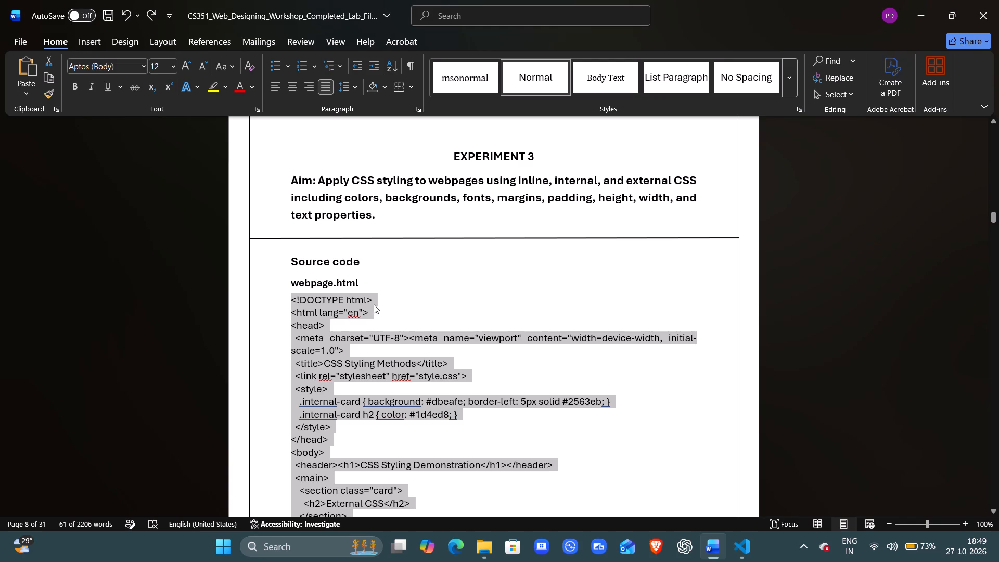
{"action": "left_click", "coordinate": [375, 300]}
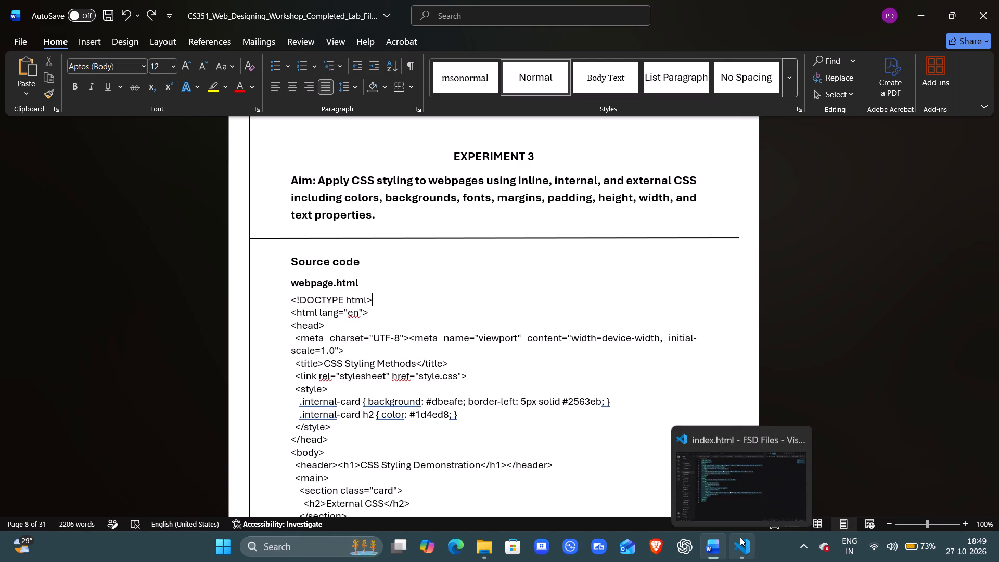
Switch to Visual Studio Code, copy the entire code of folder 3's index.html again, and return to the Word lab file.
{"action": "left_click", "coordinate": [728, 481]}
{"action": "scroll", "coordinate": [363, 247], "scroll_direction": "up", "scroll_amount": 2}
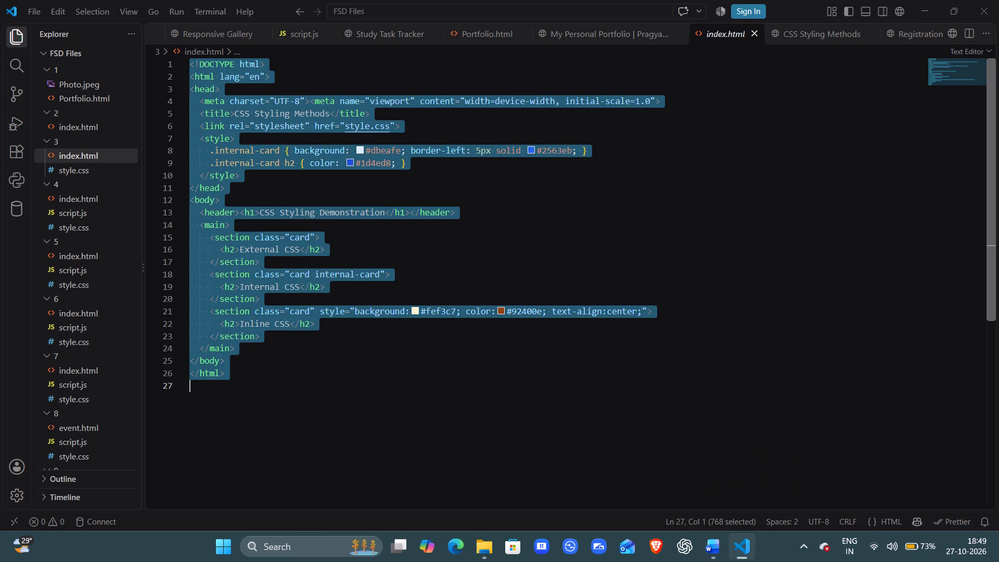
{"action": "key", "text": "ctrl+a"}
{"action": "key", "text": "ctrl+c"}
{"action": "left_click", "coordinate": [710, 550]}
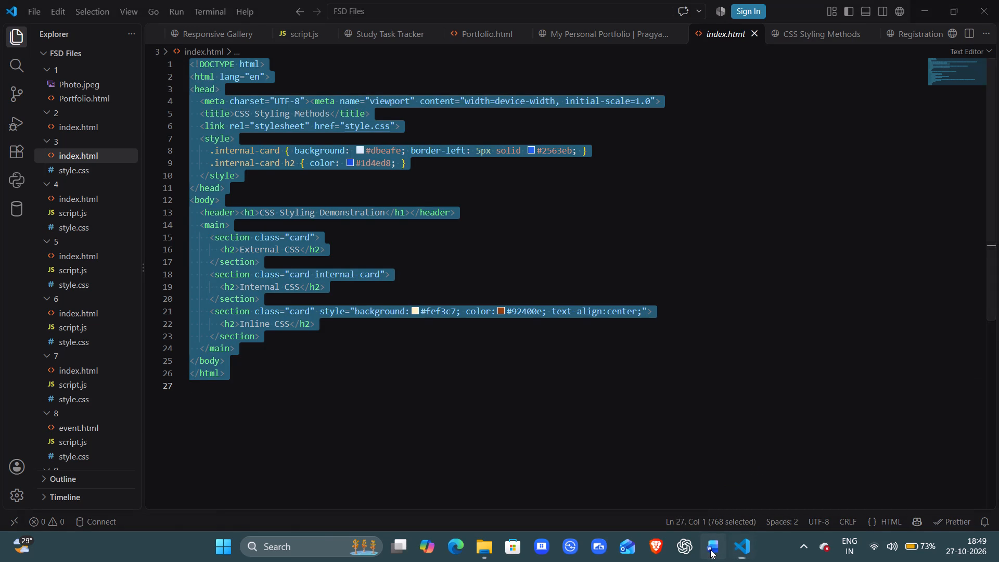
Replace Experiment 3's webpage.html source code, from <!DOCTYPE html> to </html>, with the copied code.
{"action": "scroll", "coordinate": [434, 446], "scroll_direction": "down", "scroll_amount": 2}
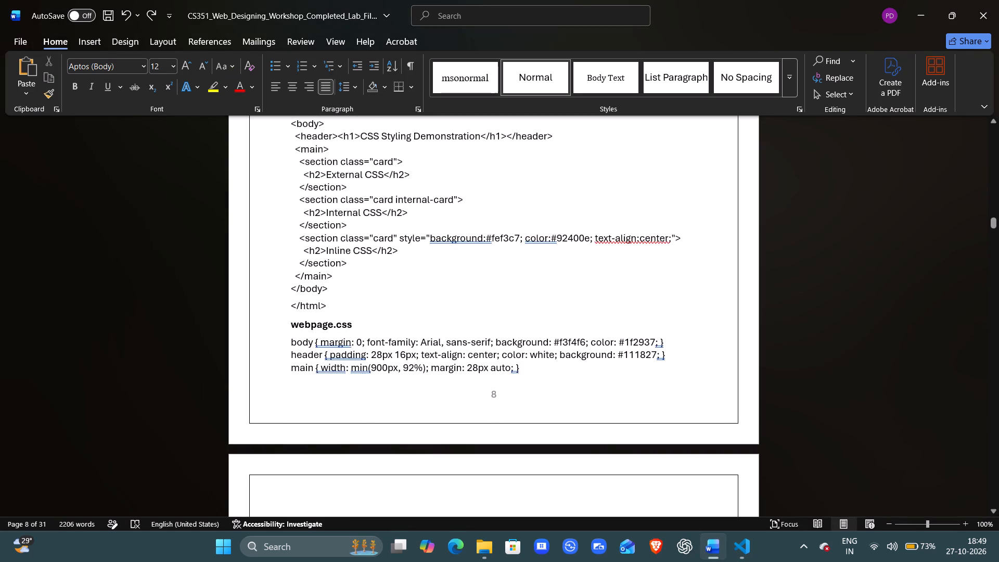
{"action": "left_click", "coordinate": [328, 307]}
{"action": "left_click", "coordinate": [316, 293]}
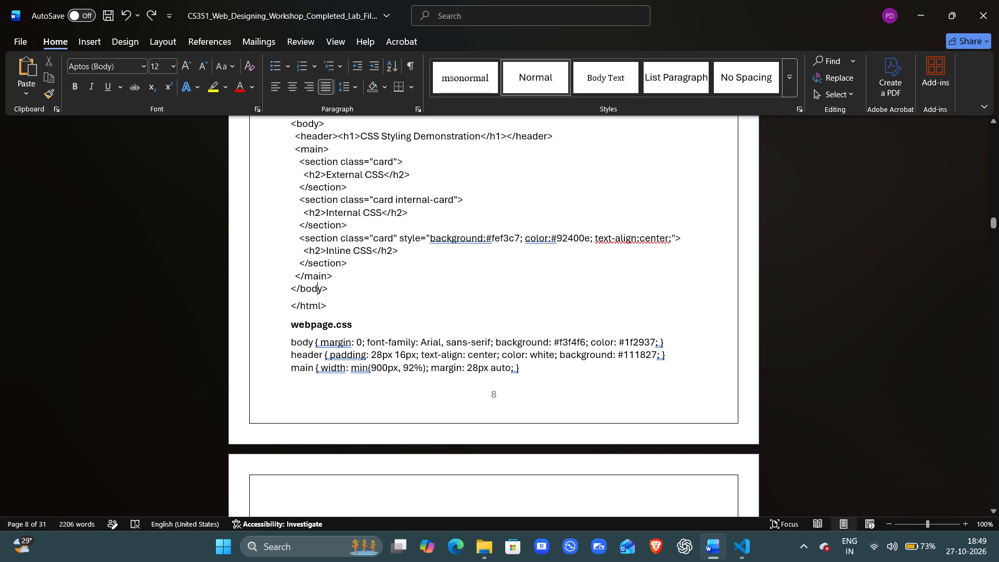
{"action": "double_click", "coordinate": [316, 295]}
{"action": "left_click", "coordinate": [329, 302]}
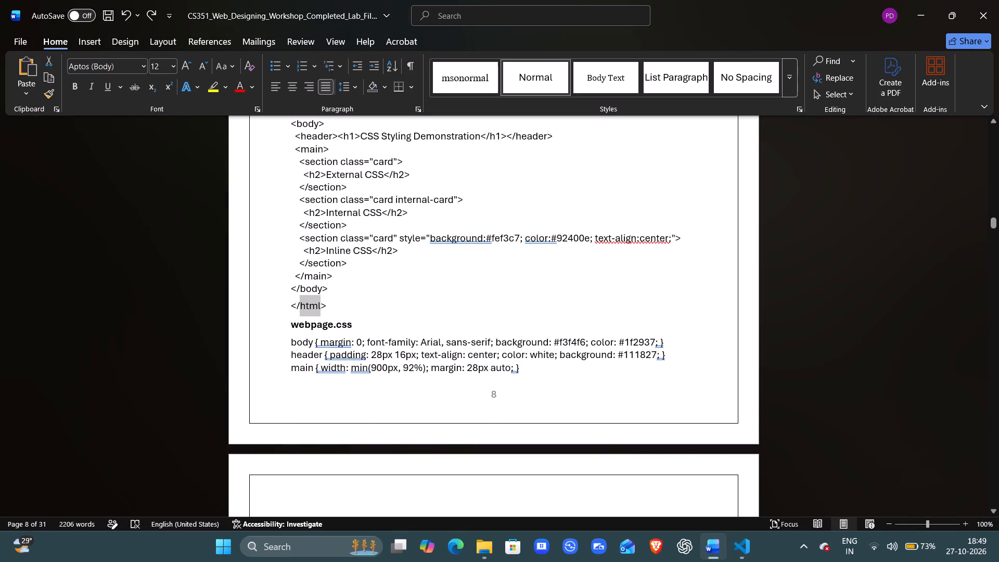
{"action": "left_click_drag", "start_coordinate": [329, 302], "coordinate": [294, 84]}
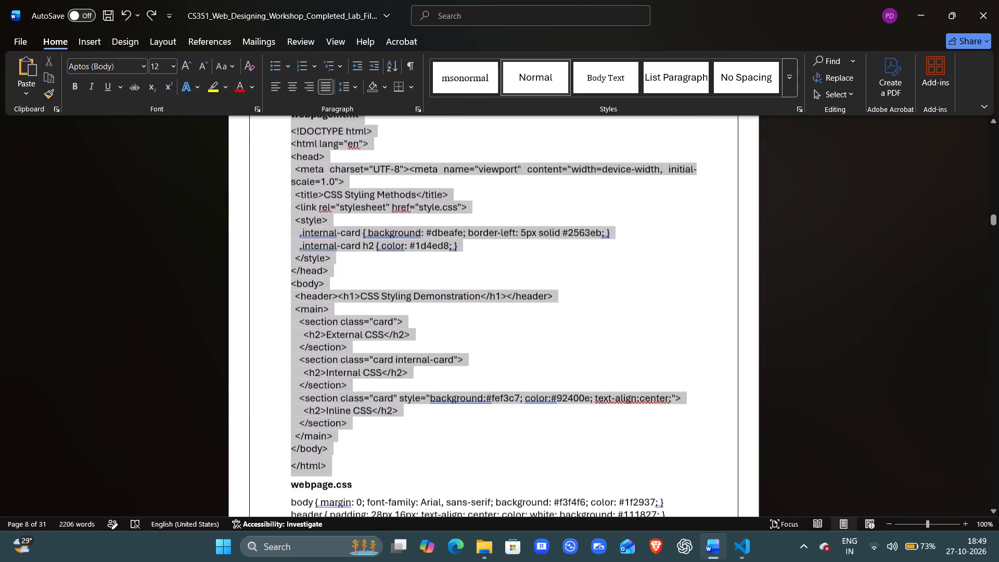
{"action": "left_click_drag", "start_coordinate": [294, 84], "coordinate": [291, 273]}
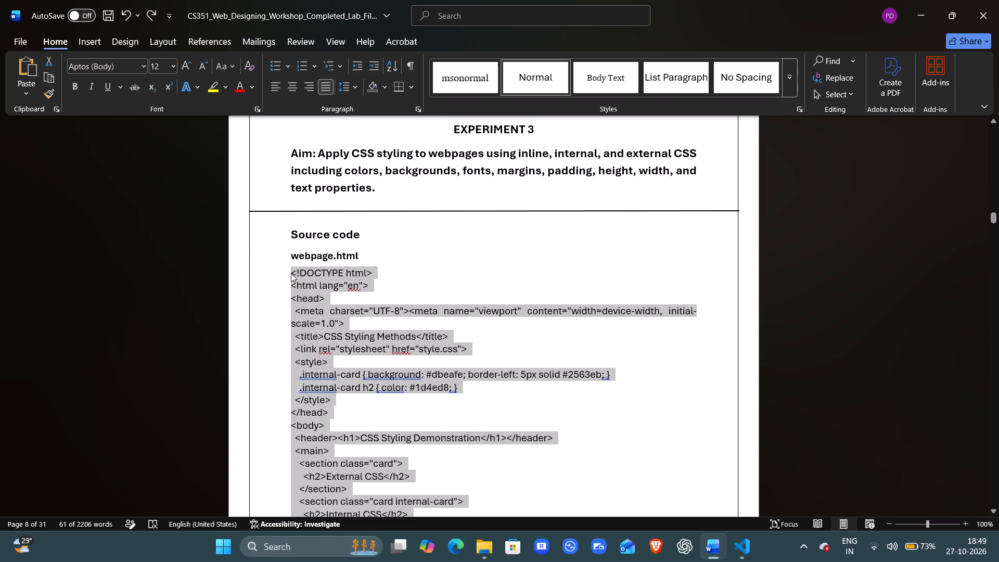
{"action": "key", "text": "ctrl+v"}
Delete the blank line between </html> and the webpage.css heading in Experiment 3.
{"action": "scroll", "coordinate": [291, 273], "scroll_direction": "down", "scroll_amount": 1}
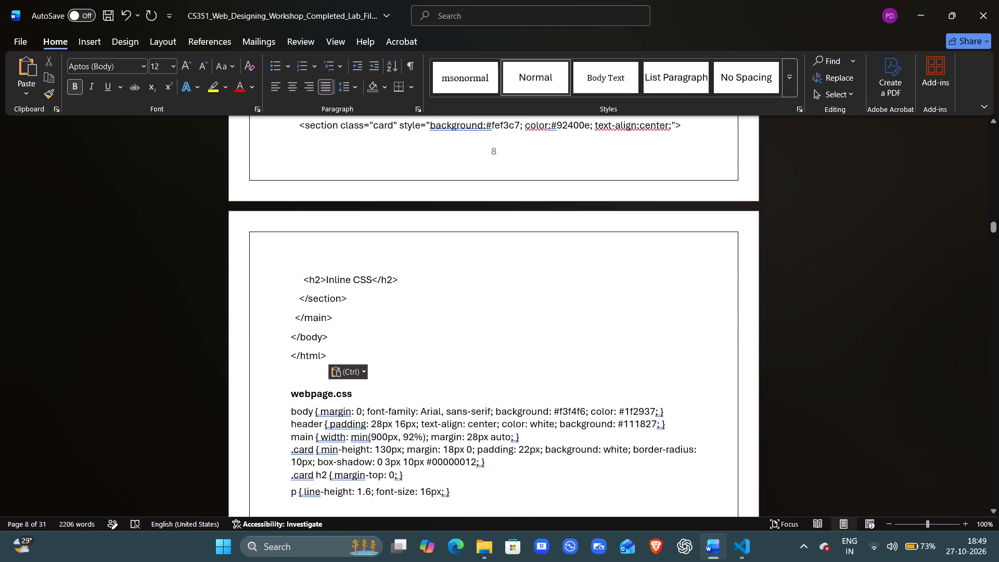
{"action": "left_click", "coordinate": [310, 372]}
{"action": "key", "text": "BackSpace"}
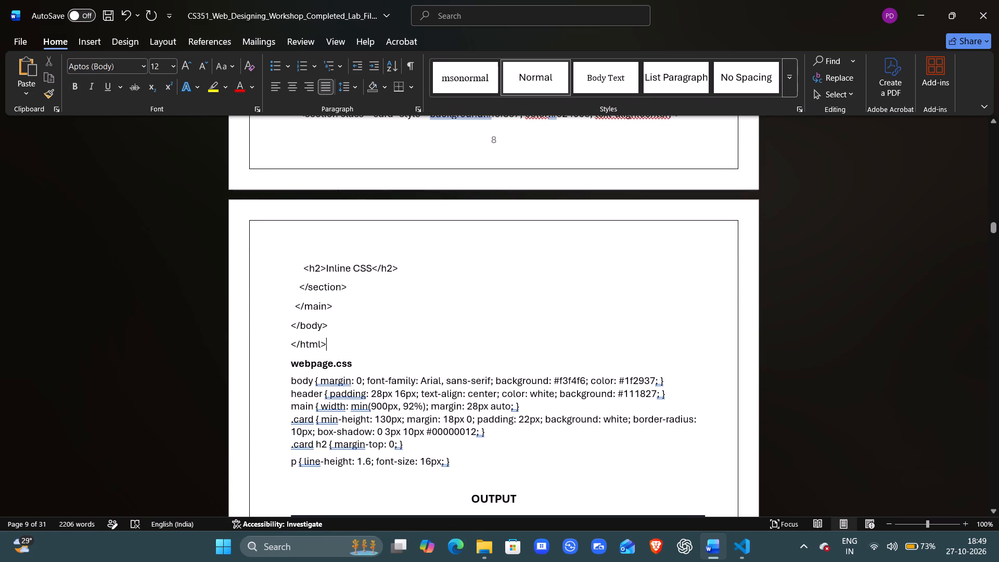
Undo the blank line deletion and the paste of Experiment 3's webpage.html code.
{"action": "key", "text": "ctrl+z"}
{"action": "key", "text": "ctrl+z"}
Paste the copied index.html code over Experiment 3's selected webpage.html source code, from <!DOCTYPE html> to </html>.
{"action": "scroll", "coordinate": [310, 372], "scroll_direction": "up", "scroll_amount": 1}
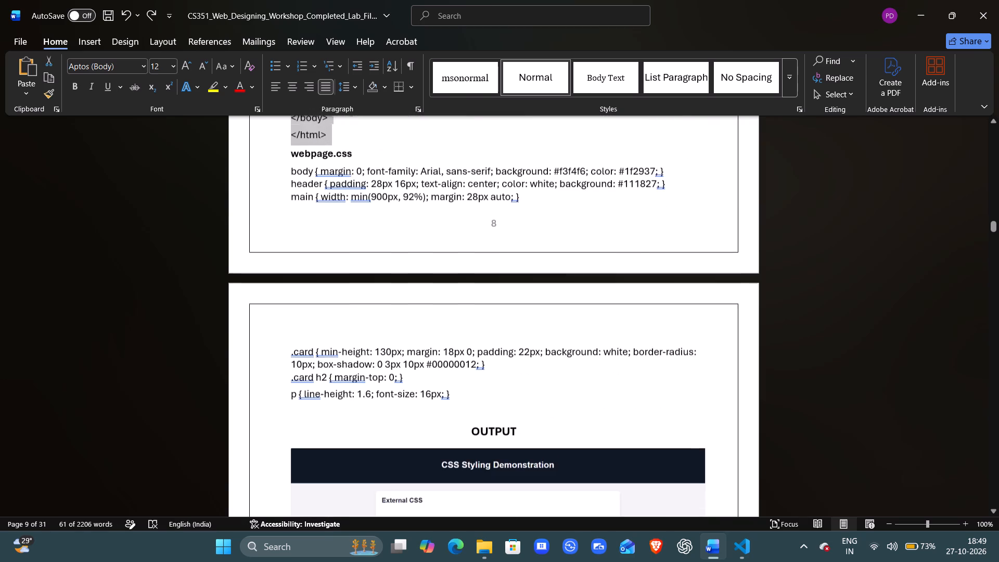
{"action": "scroll", "coordinate": [310, 372], "scroll_direction": "up", "scroll_amount": 2}
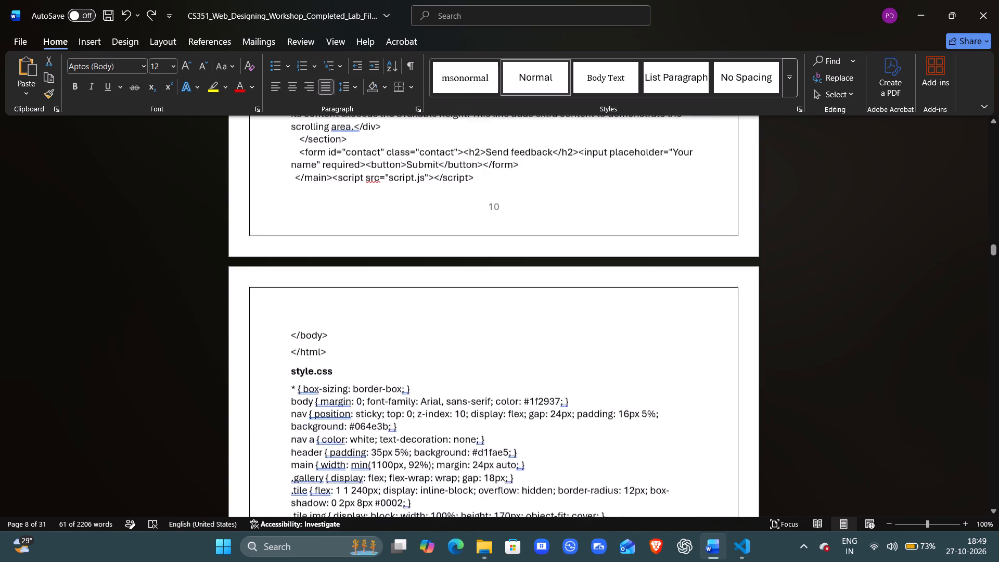
{"action": "scroll", "coordinate": [310, 372], "scroll_direction": "up", "scroll_amount": 6}
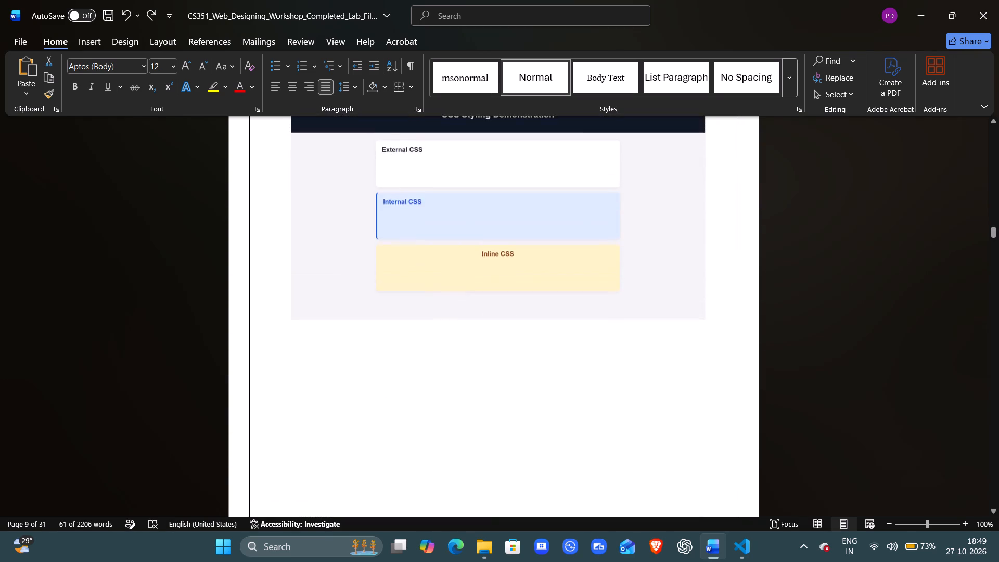
{"action": "scroll", "coordinate": [310, 372], "scroll_direction": "up", "scroll_amount": 3}
{"action": "key", "text": "ctrl+v"}
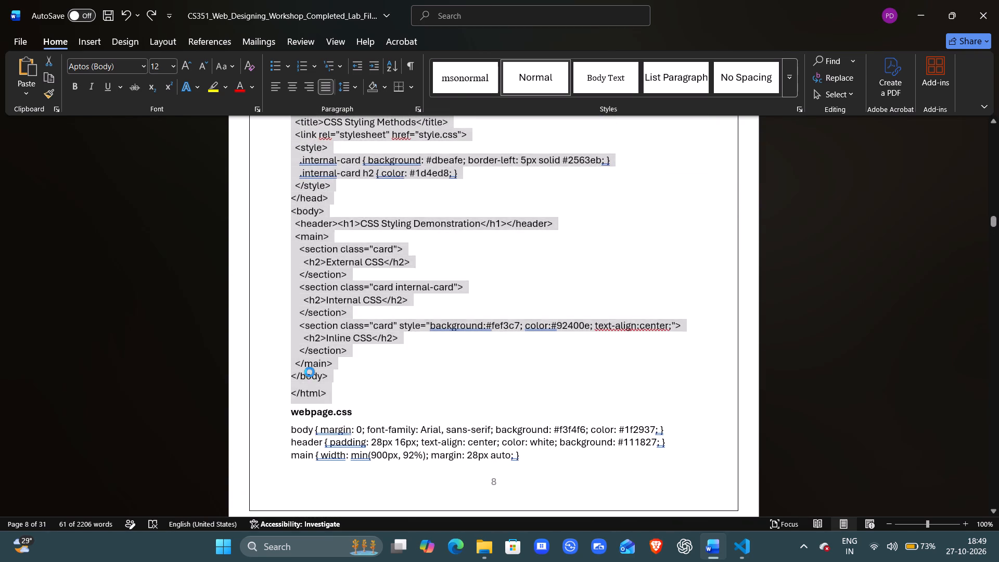
Insert blank lines below Experiment 3's webpage.css code to move the OUTPUT heading and its screenshot onto the following page.
{"action": "scroll", "coordinate": [310, 372], "scroll_direction": "down", "scroll_amount": 3}
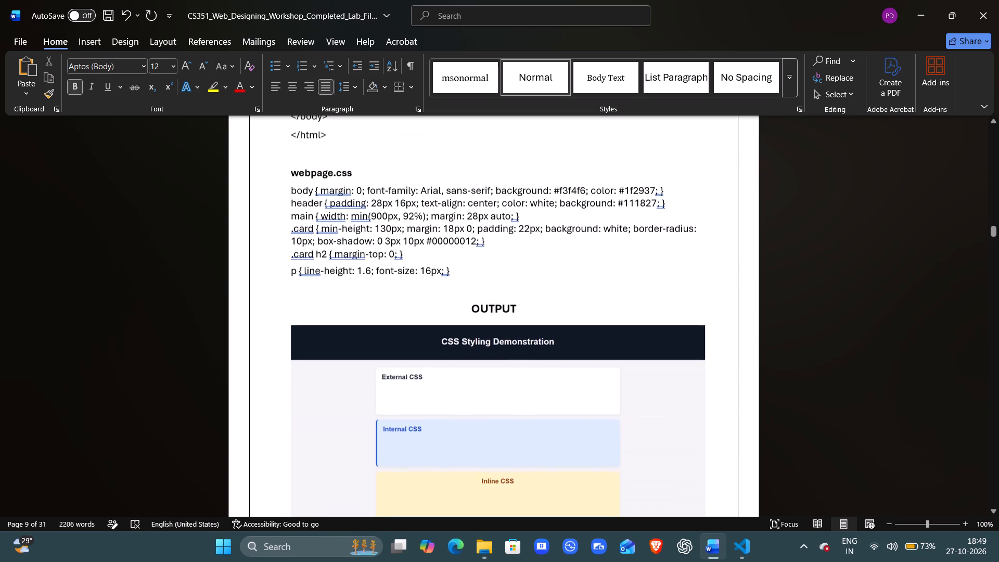
{"action": "left_click", "coordinate": [473, 293]}
{"action": "left_click", "coordinate": [459, 274]}
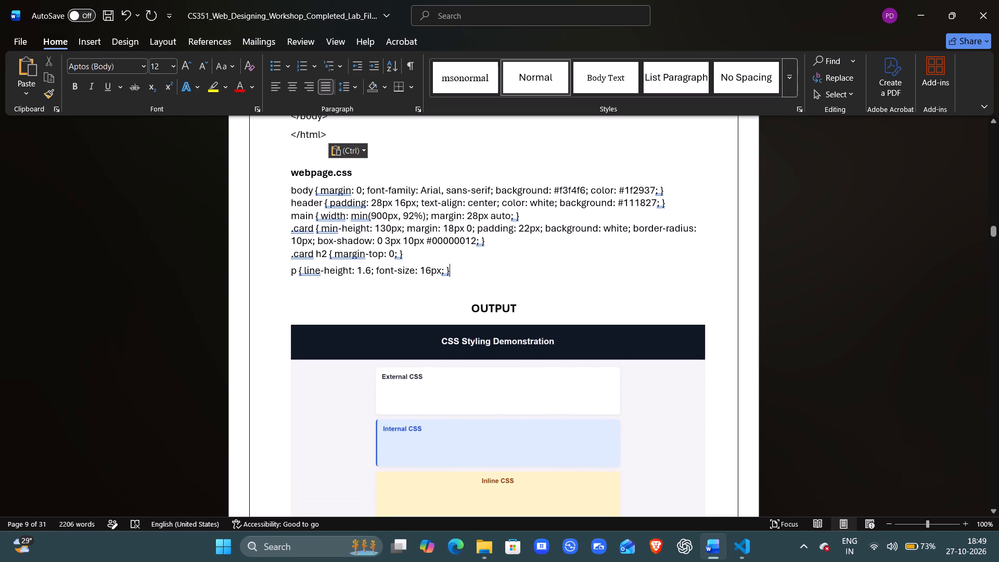
{"action": "left_click", "coordinate": [438, 300]}
{"action": "key", "text": "Return"}
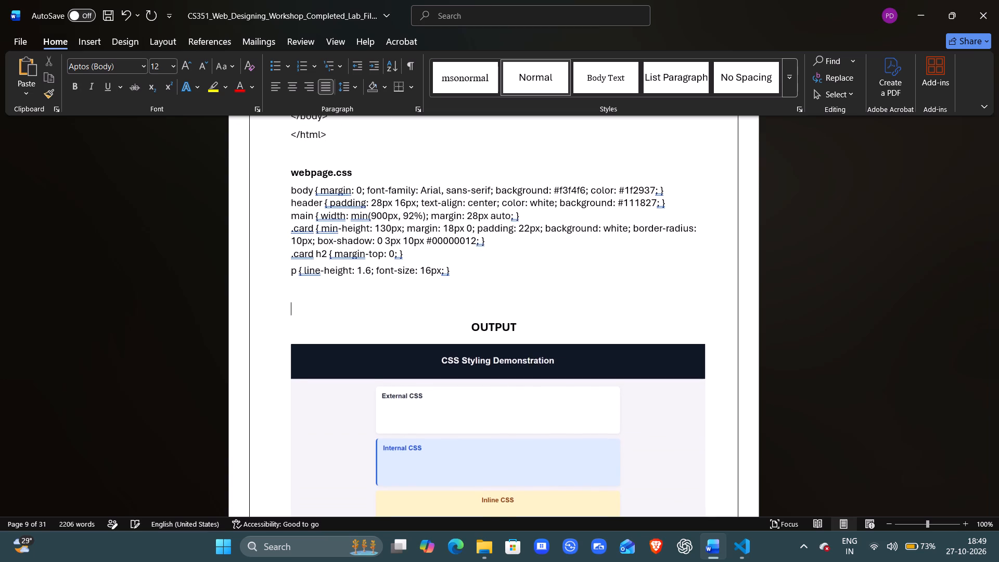
{"action": "key", "text": "Return"}
{"action": "key", "text": "Return"}
{"action": "key", "text": "Return"}
{"action": "scroll", "coordinate": [438, 300], "scroll_direction": "down", "scroll_amount": 2}
{"action": "key", "text": "Return"}
{"action": "key", "text": "Return"}
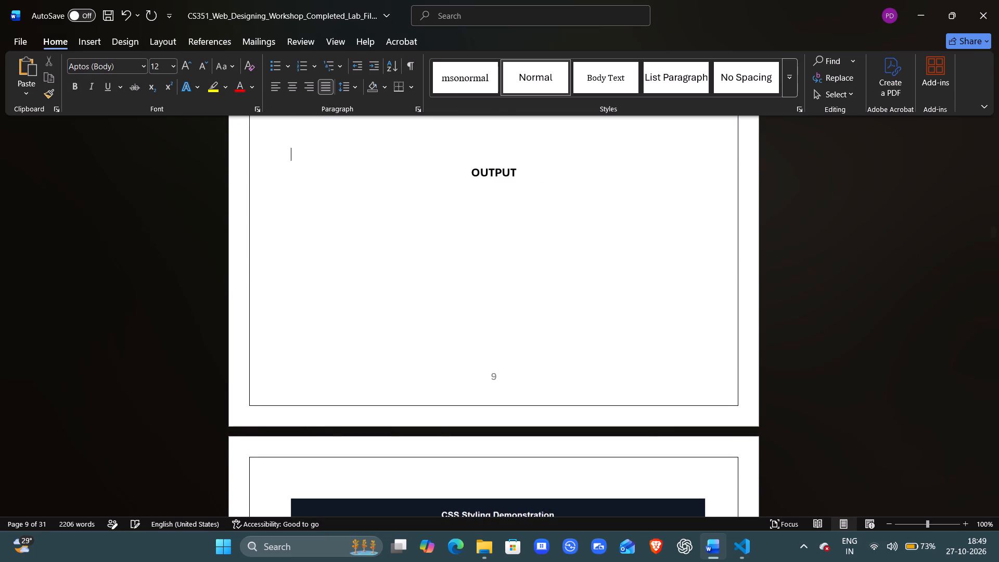
{"action": "key", "text": "Return"}
{"action": "key", "text": "Return"}
{"action": "key", "text": "Return"}
{"action": "key", "text": "Return"}
{"action": "key", "text": "Return"}
{"action": "key", "text": "Return"}
{"action": "key", "text": "Return"}
{"action": "key", "text": "Return"}
{"action": "key", "text": "Return"}
{"action": "key", "text": "Return"}
{"action": "key", "text": "Return"}
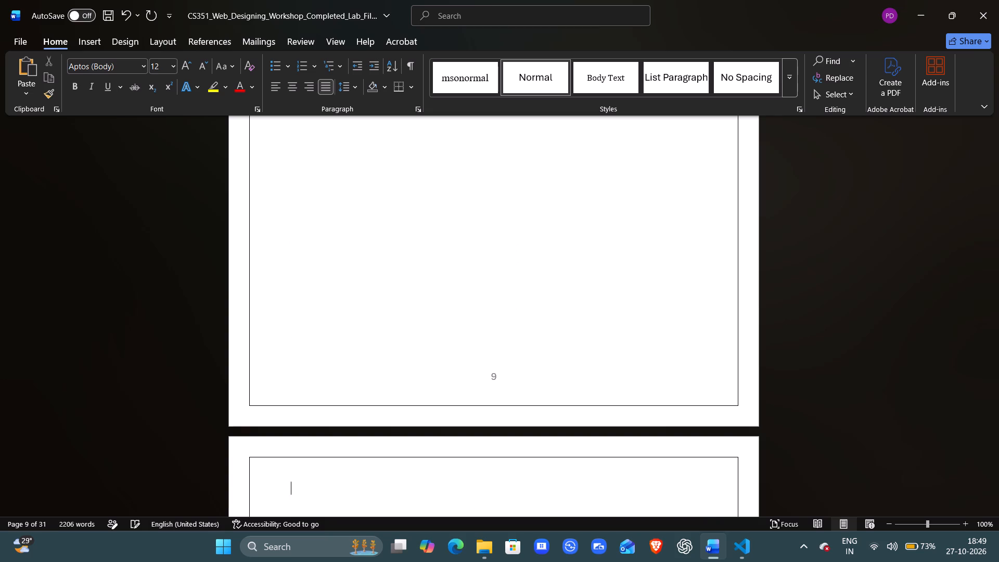
{"action": "scroll", "coordinate": [438, 300], "scroll_direction": "down", "scroll_amount": 1}
{"action": "key", "text": "BackSpace"}
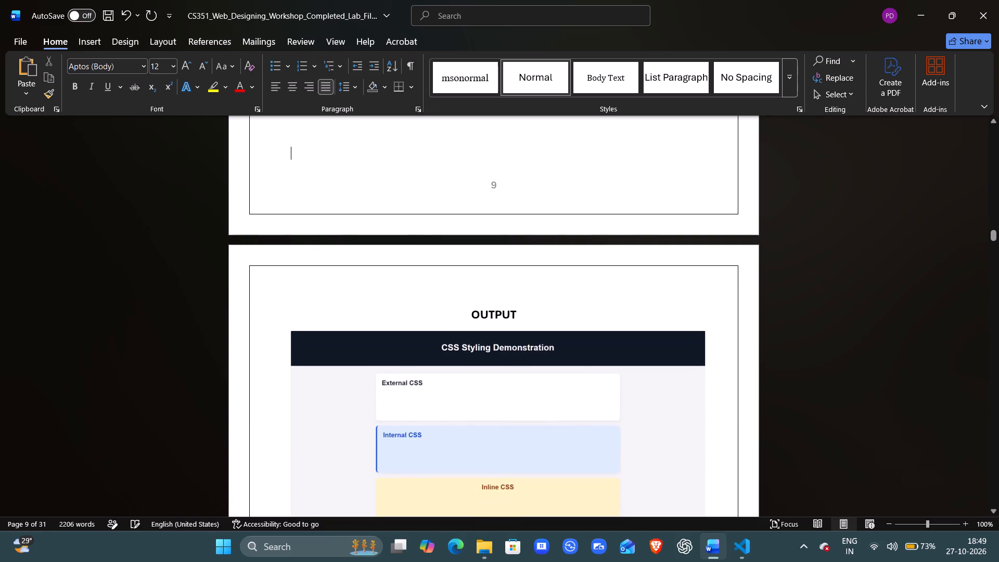
Switch to Visual Studio Code and open the index.html source in folder 4 for Experiment 4.
{"action": "scroll", "coordinate": [571, 389], "scroll_direction": "down", "scroll_amount": 6}
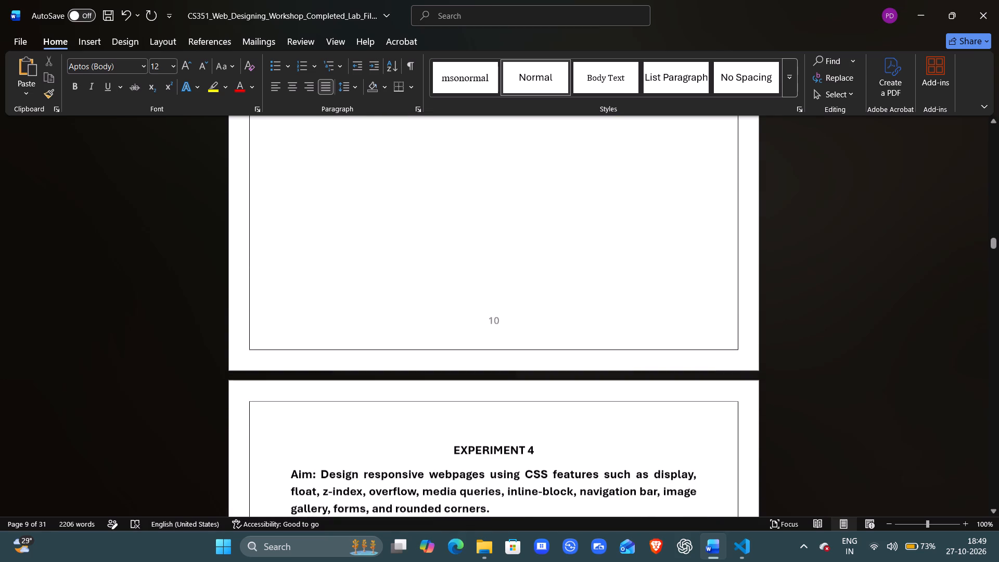
{"action": "scroll", "coordinate": [571, 389], "scroll_direction": "down", "scroll_amount": 1}
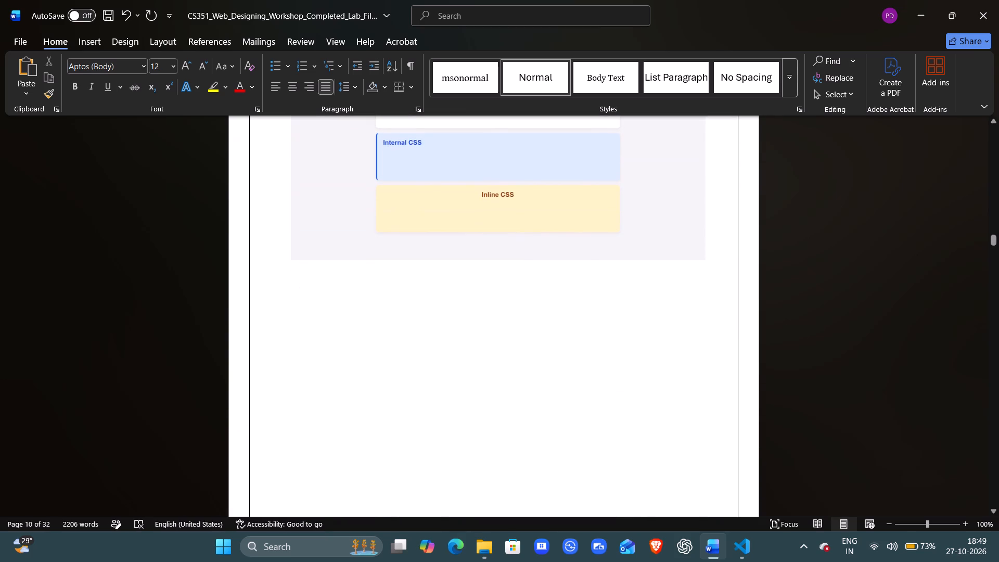
{"action": "scroll", "coordinate": [571, 389], "scroll_direction": "down", "scroll_amount": 9}
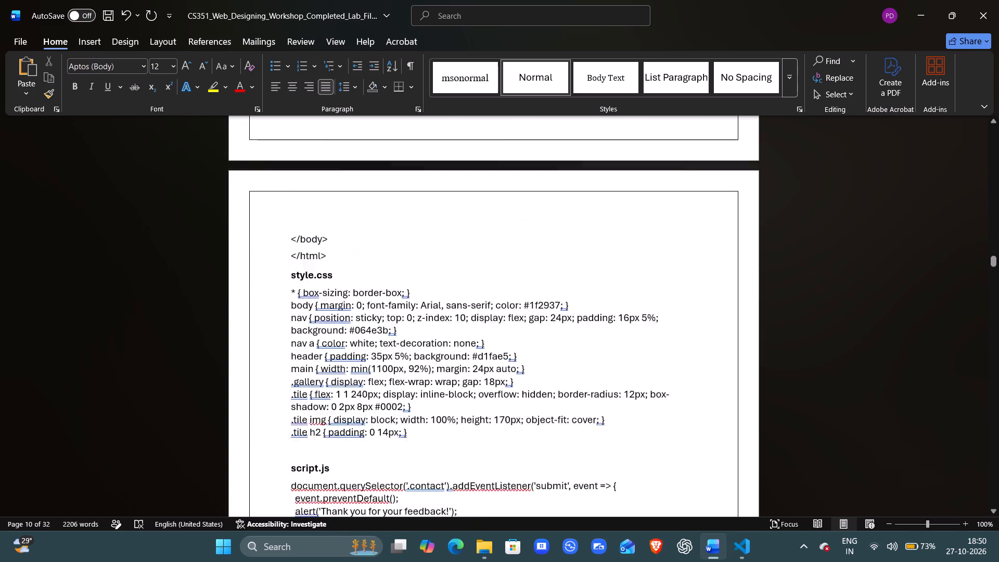
{"action": "scroll", "coordinate": [571, 389], "scroll_direction": "down", "scroll_amount": 9}
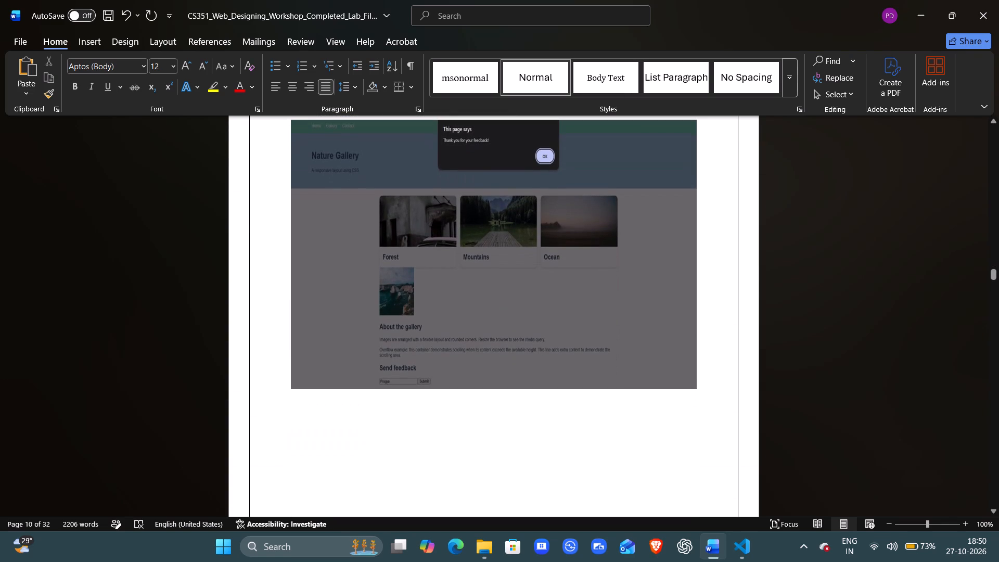
{"action": "left_click", "coordinate": [751, 554]}
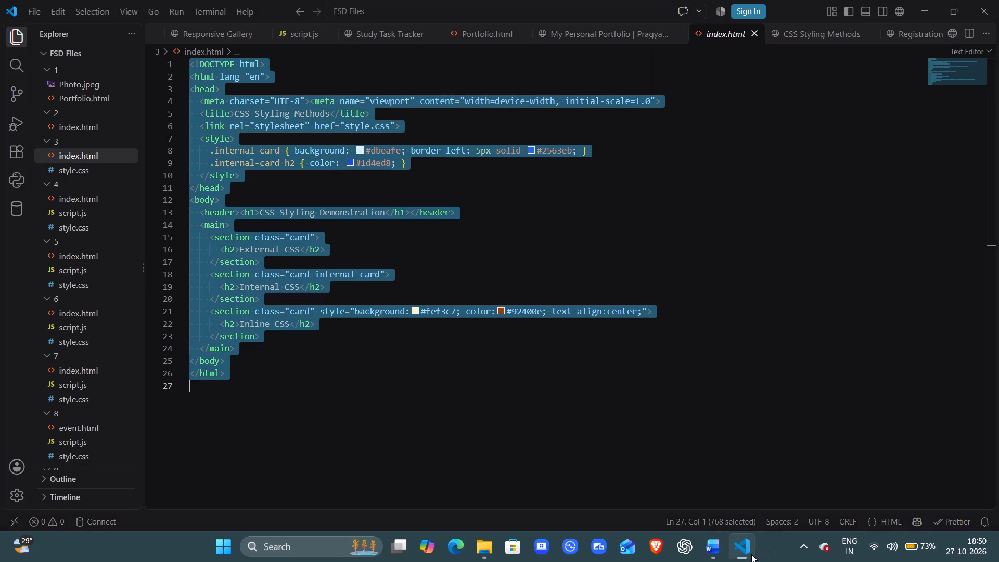
{"action": "left_click", "coordinate": [55, 193]}
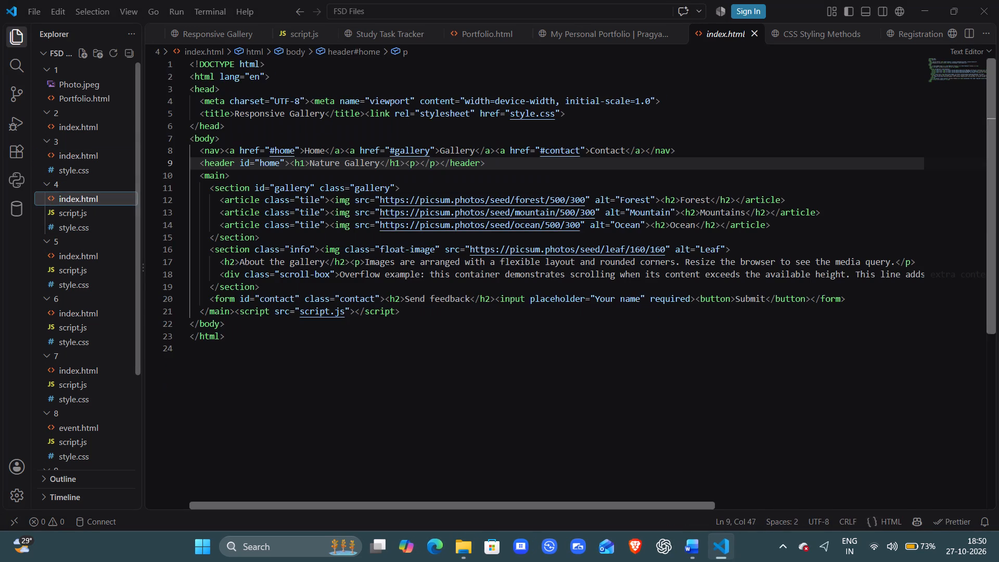
Copy the entire index.html source code of folder 4.
{"action": "left_click", "coordinate": [274, 365]}
{"action": "key", "text": "ctrl+a"}
{"action": "key", "text": "ctrl+c"}
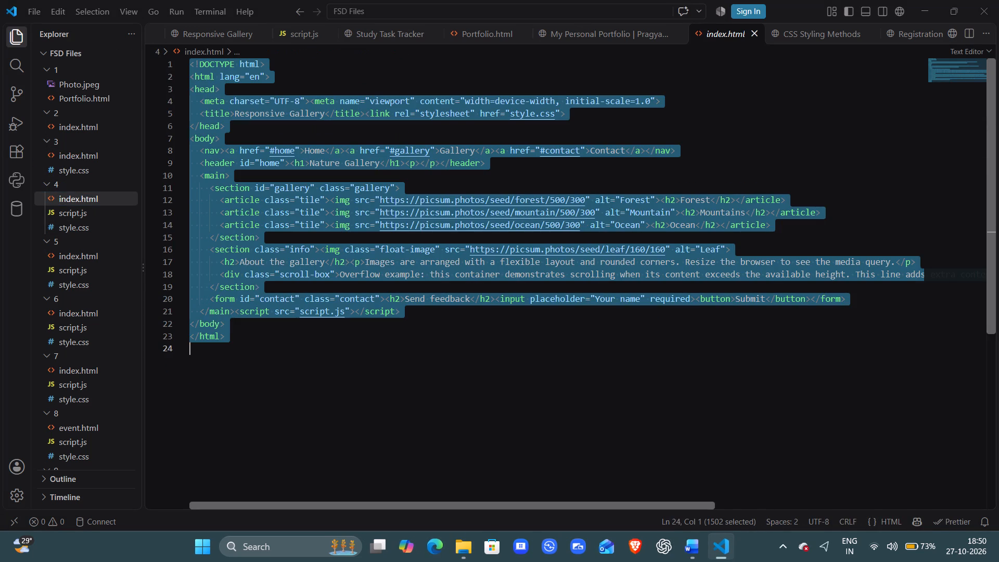
Switch to Word and paste the copied code over Experiment 4's responsive.html source code, from <!DOCTYPE html> to </html>.
{"action": "left_click", "coordinate": [697, 547]}
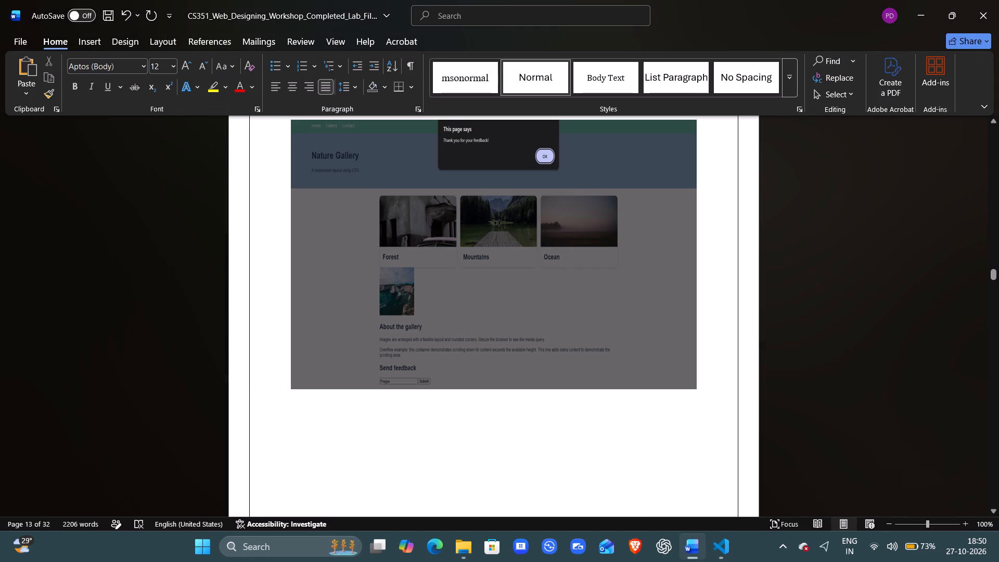
{"action": "scroll", "coordinate": [412, 355], "scroll_direction": "up", "scroll_amount": 7}
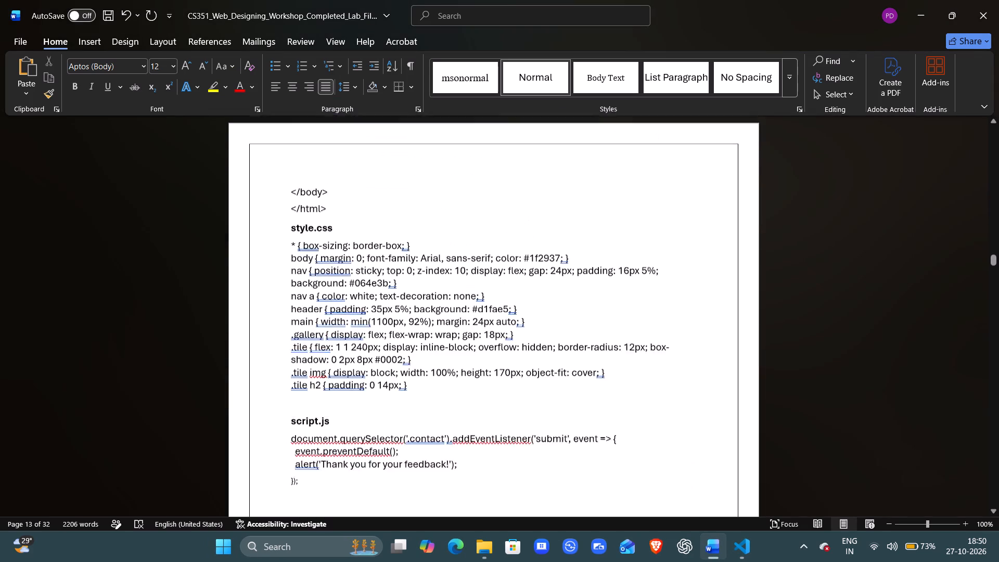
{"action": "scroll", "coordinate": [412, 355], "scroll_direction": "up", "scroll_amount": 2}
{"action": "left_click_drag", "start_coordinate": [339, 360], "coordinate": [298, 158]}
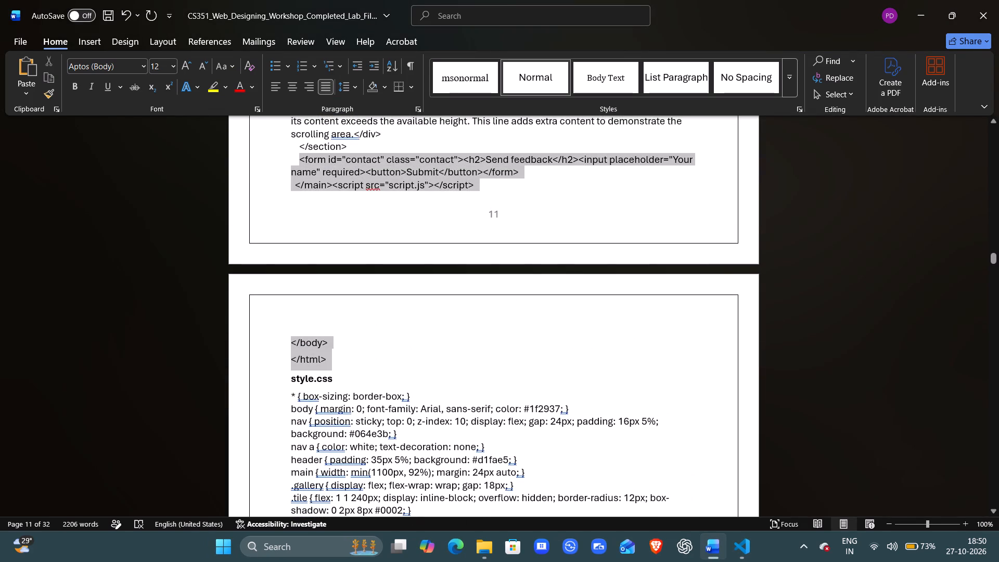
{"action": "left_click_drag", "start_coordinate": [298, 158], "coordinate": [297, 272]}
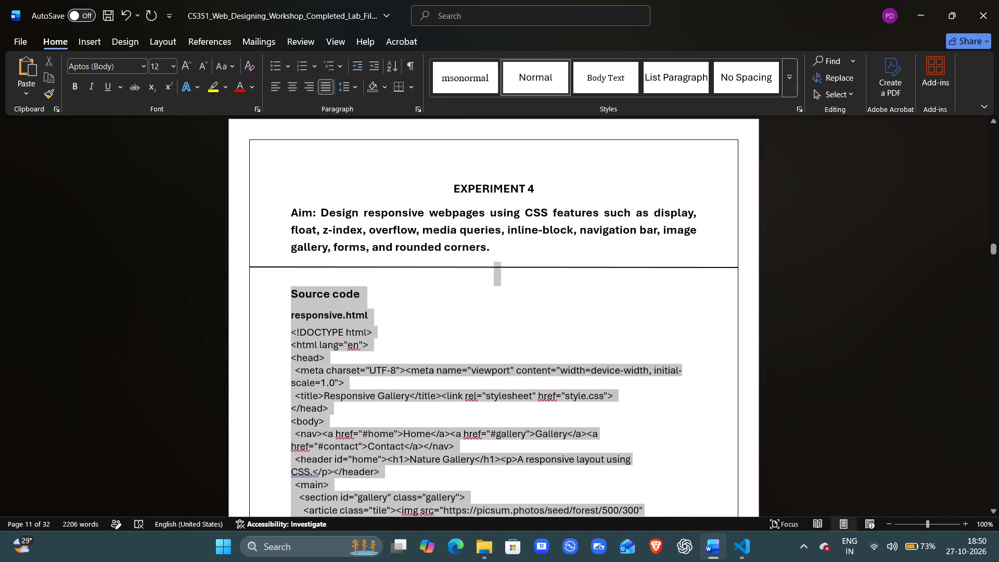
{"action": "left_click_drag", "start_coordinate": [297, 272], "coordinate": [294, 335]}
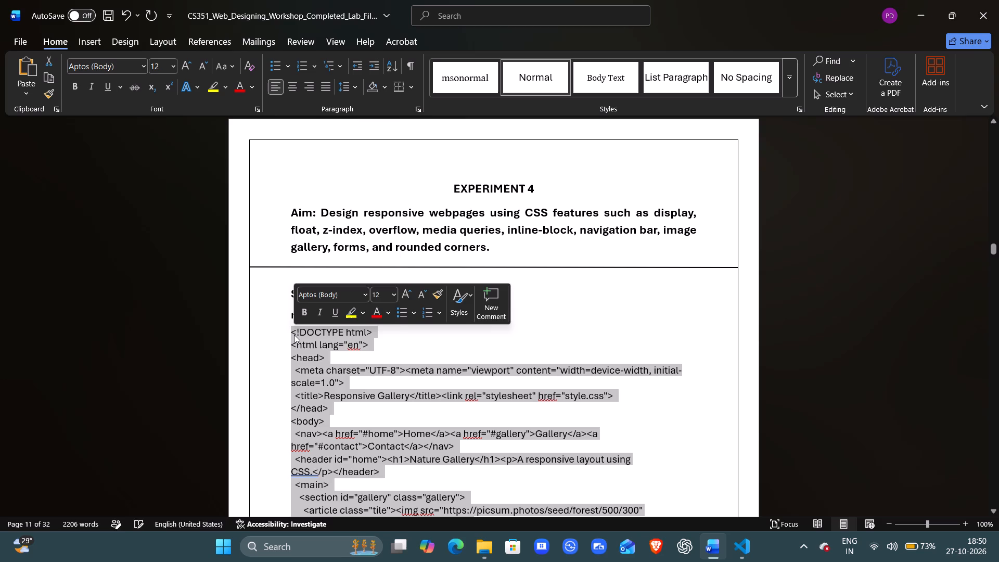
{"action": "key", "text": "ctrl+v"}
Delete surplus blank lines between Experiment 4's script.js code and OUTPUT heading so the heading starts at the top of its page.
{"action": "scroll", "coordinate": [294, 335], "scroll_direction": "down", "scroll_amount": 3}
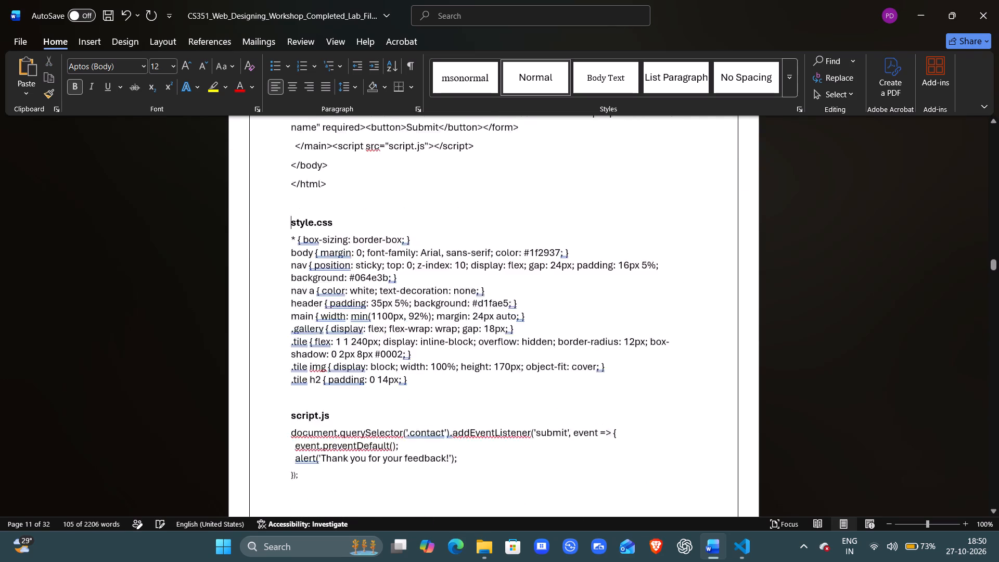
{"action": "scroll", "coordinate": [294, 335], "scroll_direction": "down", "scroll_amount": 4}
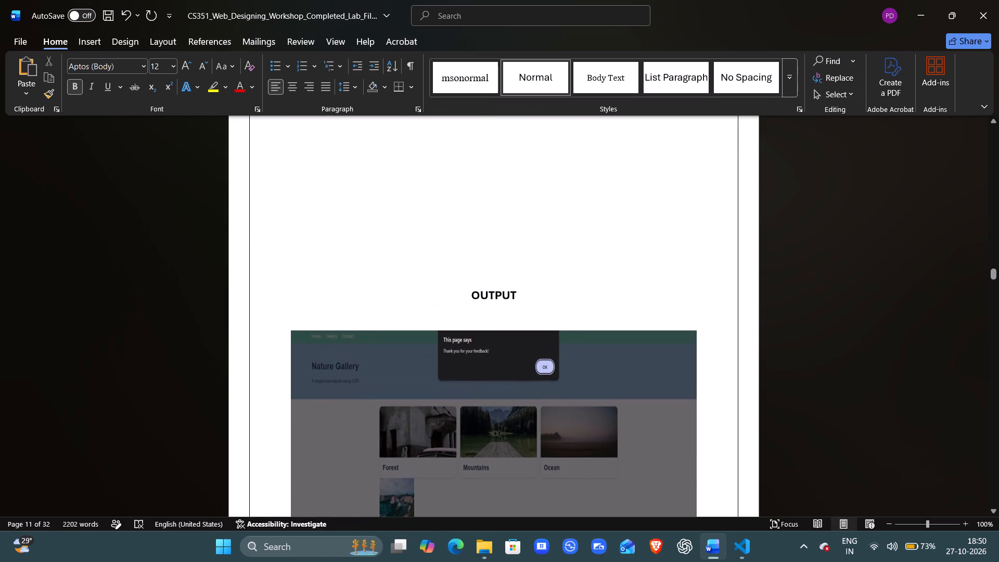
{"action": "left_click", "coordinate": [505, 268]}
{"action": "key", "text": "BackSpace"}
{"action": "key", "text": "BackSpace"}
{"action": "key", "text": "BackSpace"}
{"action": "key", "text": "BackSpace"}
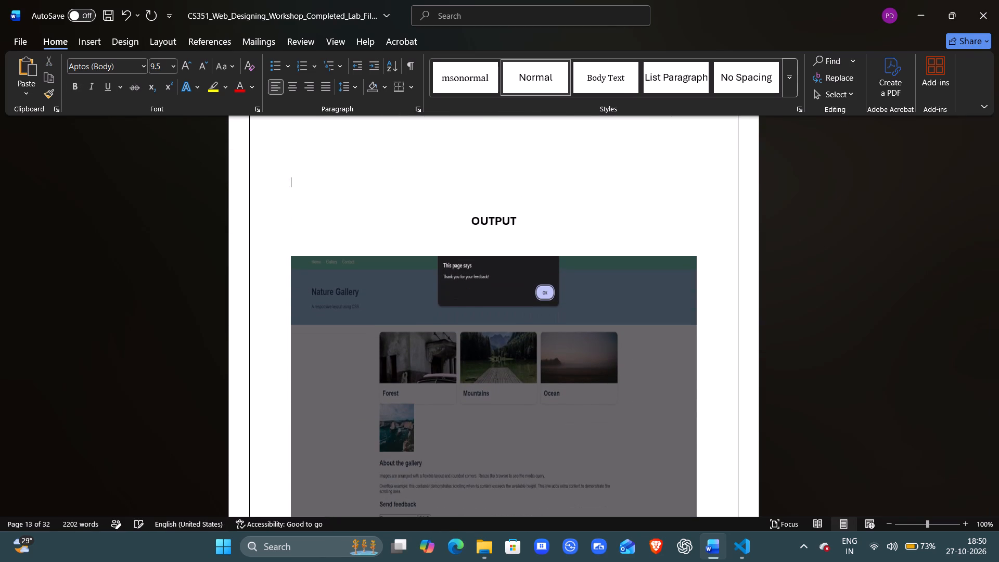
{"action": "scroll", "coordinate": [505, 268], "scroll_direction": "up", "scroll_amount": 2}
{"action": "key", "text": "BackSpace"}
{"action": "key", "text": "BackSpace"}
{"action": "key", "text": "BackSpace"}
{"action": "key", "text": "BackSpace"}
{"action": "key", "text": "BackSpace"}
{"action": "key", "text": "BackSpace"}
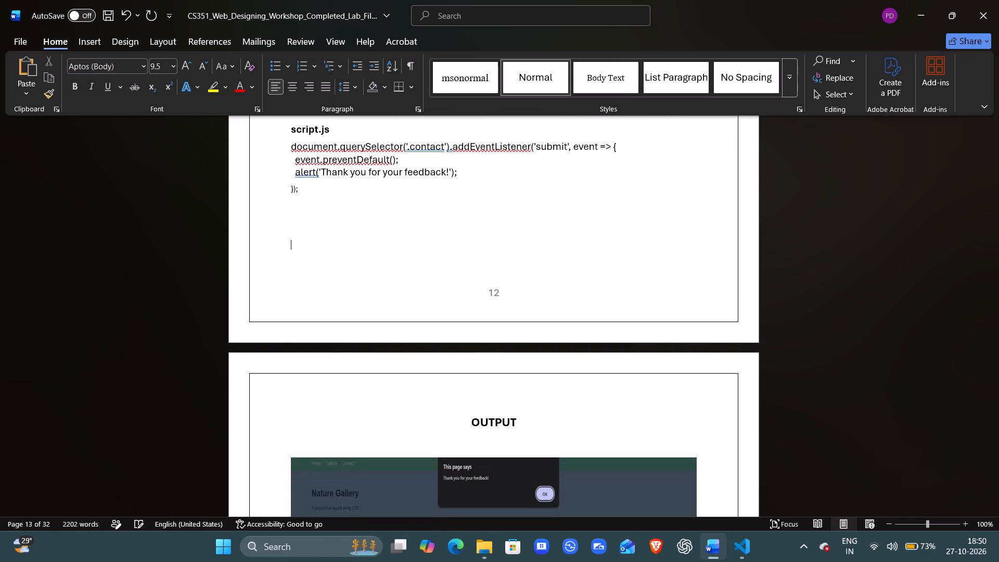
{"action": "key", "text": "BackSpace"}
{"action": "key", "text": "Return"}
Look through the source code, output screenshots and page layout of Experiments 5 to 9.
{"action": "scroll", "coordinate": [653, 451], "scroll_direction": "down", "scroll_amount": 10}
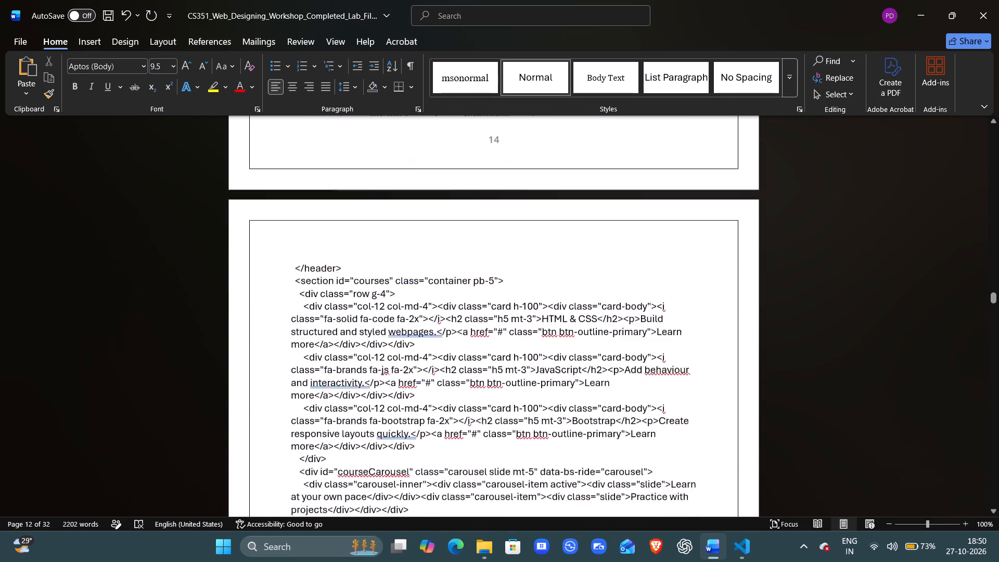
{"action": "scroll", "coordinate": [653, 451], "scroll_direction": "down", "scroll_amount": 5}
{"action": "scroll", "coordinate": [653, 451], "scroll_direction": "up", "scroll_amount": 2}
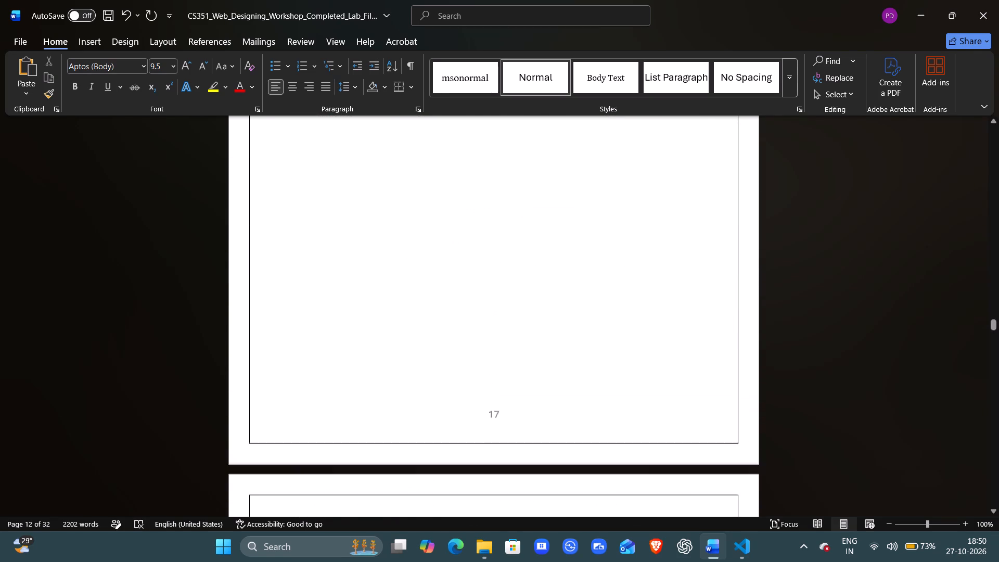
{"action": "scroll", "coordinate": [653, 451], "scroll_direction": "up", "scroll_amount": 3}
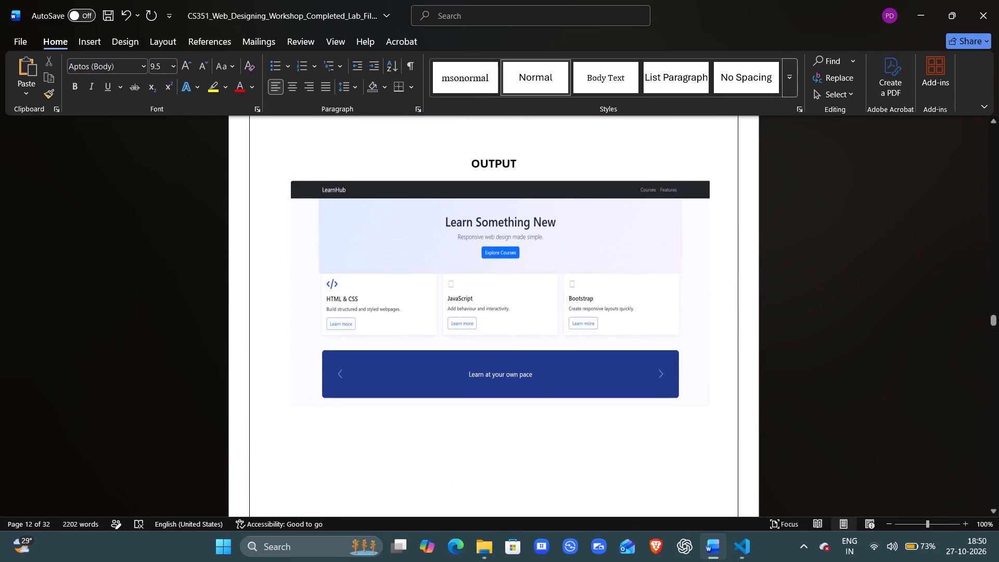
{"action": "scroll", "coordinate": [653, 451], "scroll_direction": "down", "scroll_amount": 11}
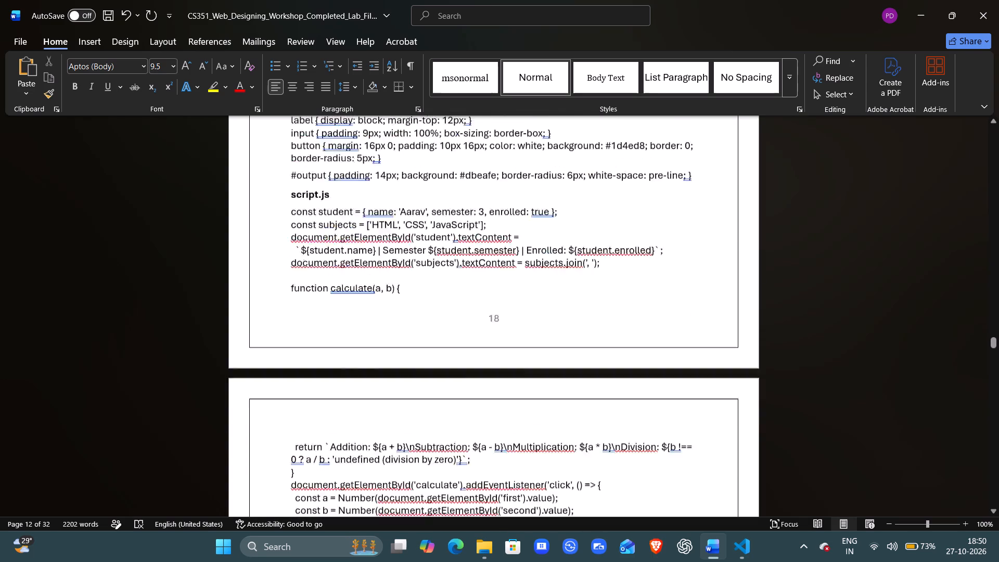
{"action": "scroll", "coordinate": [653, 451], "scroll_direction": "down", "scroll_amount": 7}
{"action": "scroll", "coordinate": [653, 451], "scroll_direction": "up", "scroll_amount": 1}
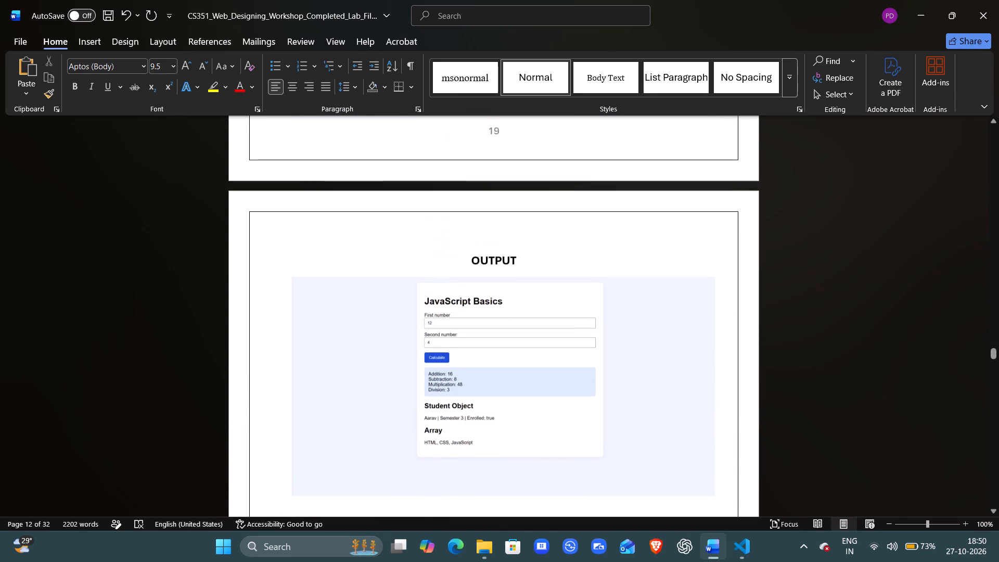
{"action": "scroll", "coordinate": [653, 451], "scroll_direction": "up", "scroll_amount": 1}
{"action": "scroll", "coordinate": [653, 451], "scroll_direction": "down", "scroll_amount": 6}
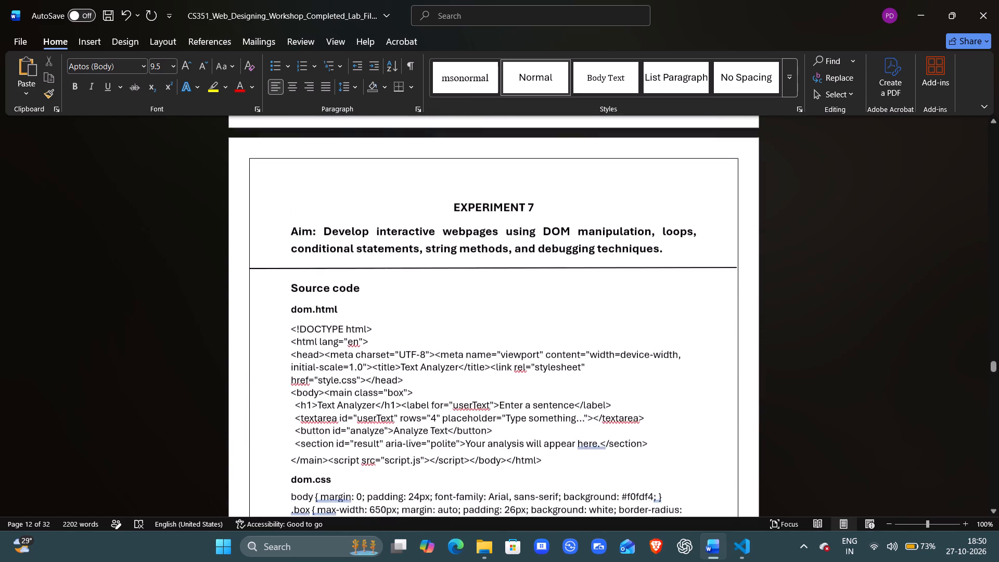
{"action": "scroll", "coordinate": [653, 451], "scroll_direction": "down", "scroll_amount": 7}
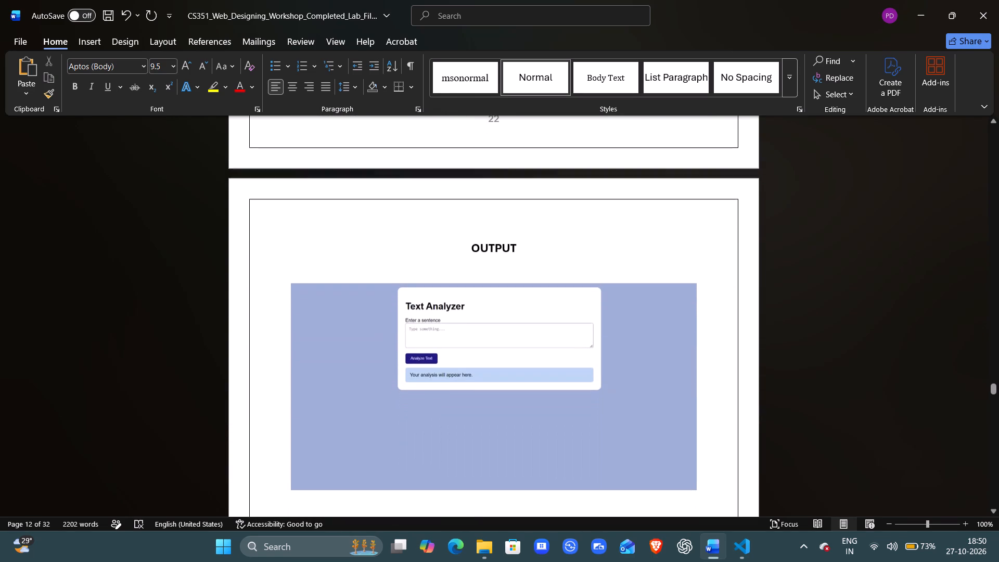
{"action": "scroll", "coordinate": [653, 451], "scroll_direction": "down", "scroll_amount": 4}
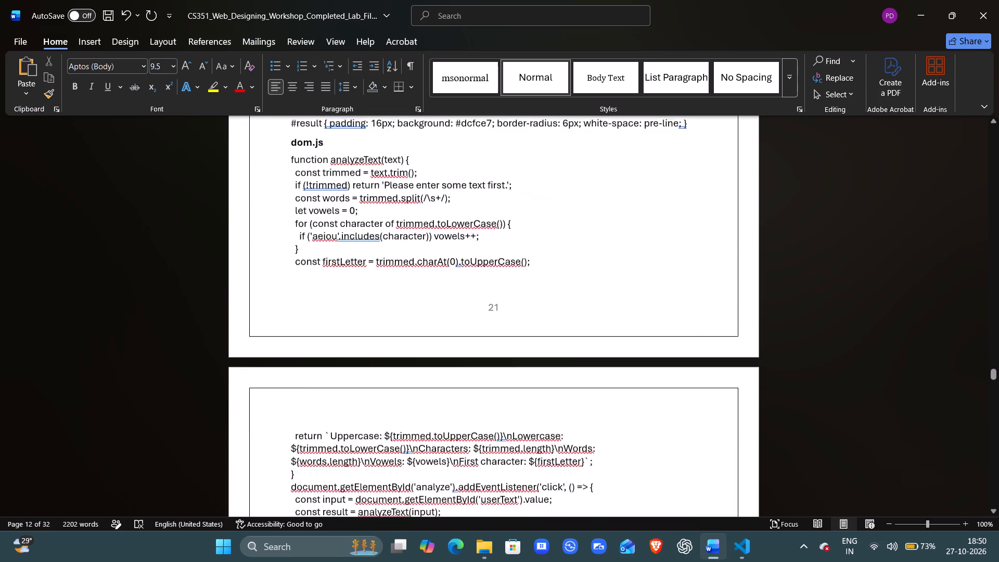
{"action": "scroll", "coordinate": [653, 451], "scroll_direction": "down", "scroll_amount": 7}
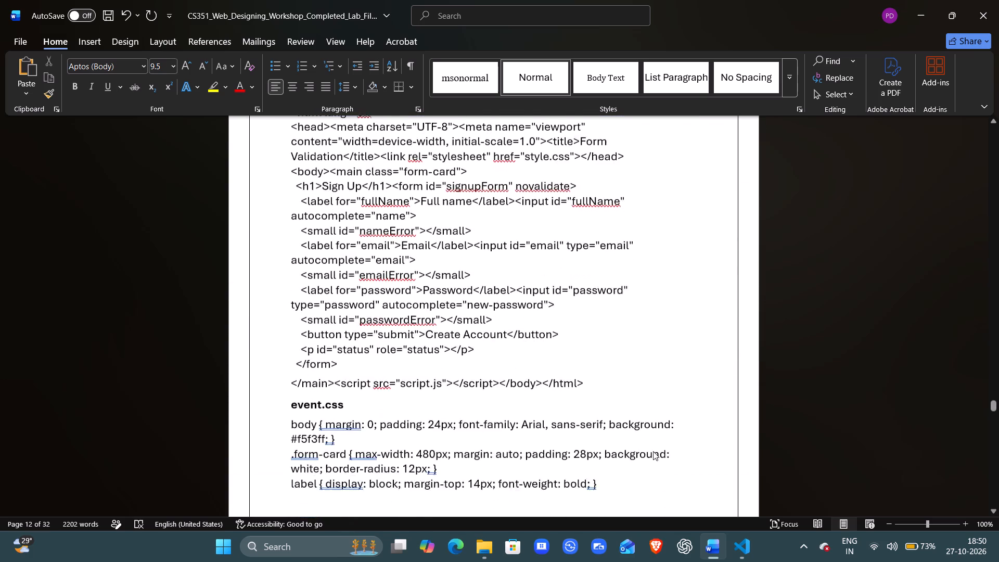
{"action": "scroll", "coordinate": [653, 451], "scroll_direction": "down", "scroll_amount": 6}
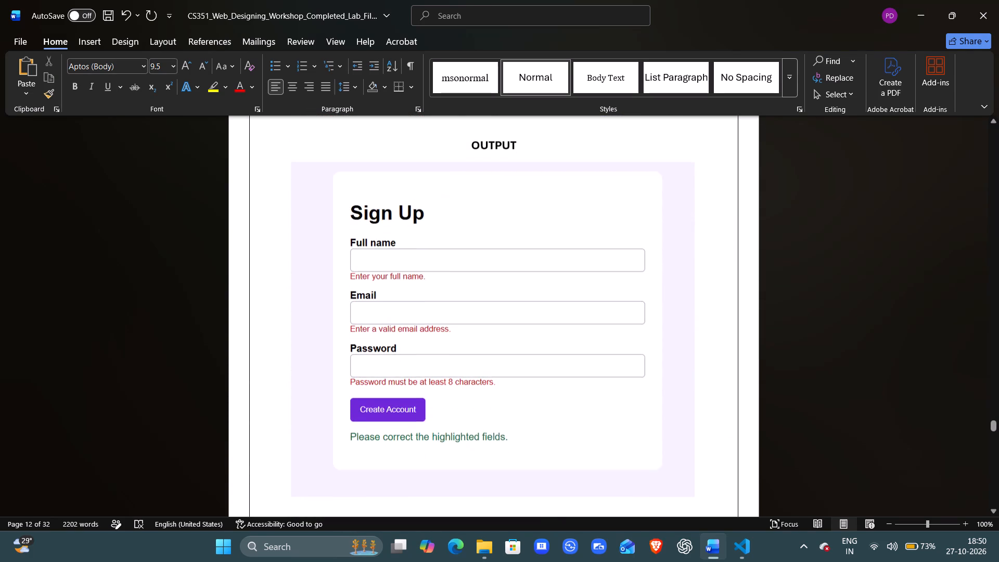
{"action": "scroll", "coordinate": [653, 451], "scroll_direction": "down", "scroll_amount": 6}
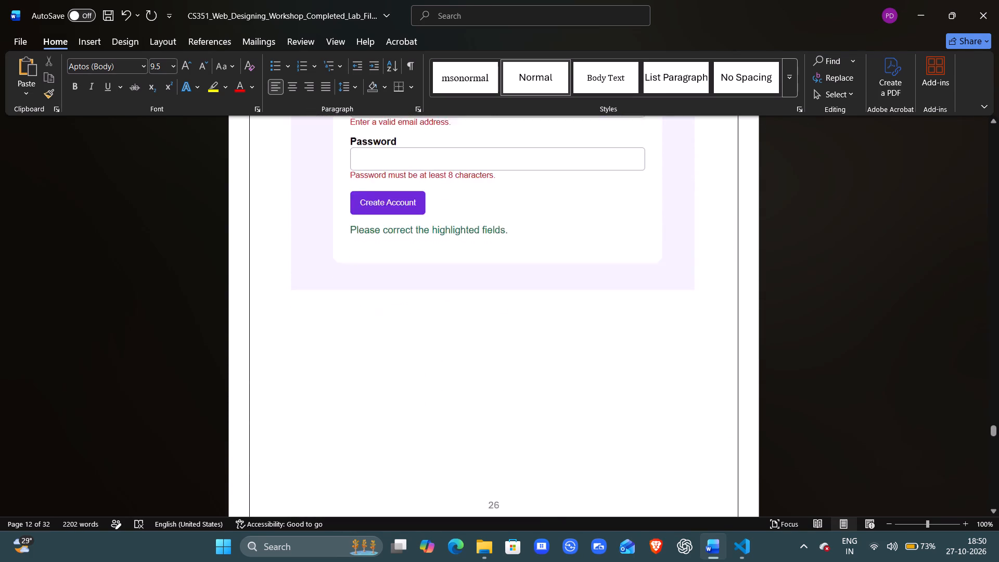
{"action": "scroll", "coordinate": [653, 451], "scroll_direction": "down", "scroll_amount": 9}
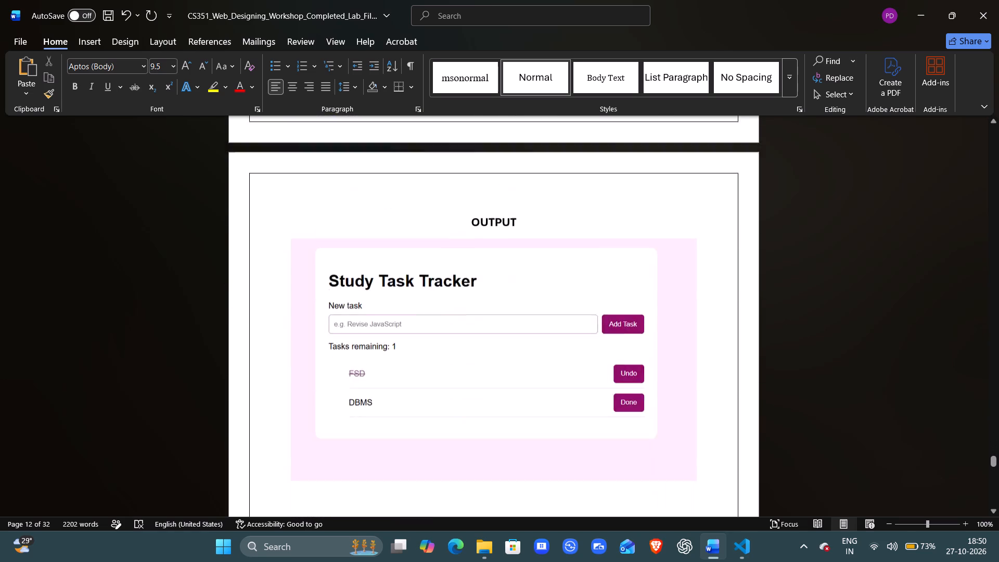
{"action": "scroll", "coordinate": [653, 451], "scroll_direction": "down", "scroll_amount": 3}
Switch to Visual Studio Code and copy the entire index.html source code of folder 9.
{"action": "left_click", "coordinate": [732, 560]}
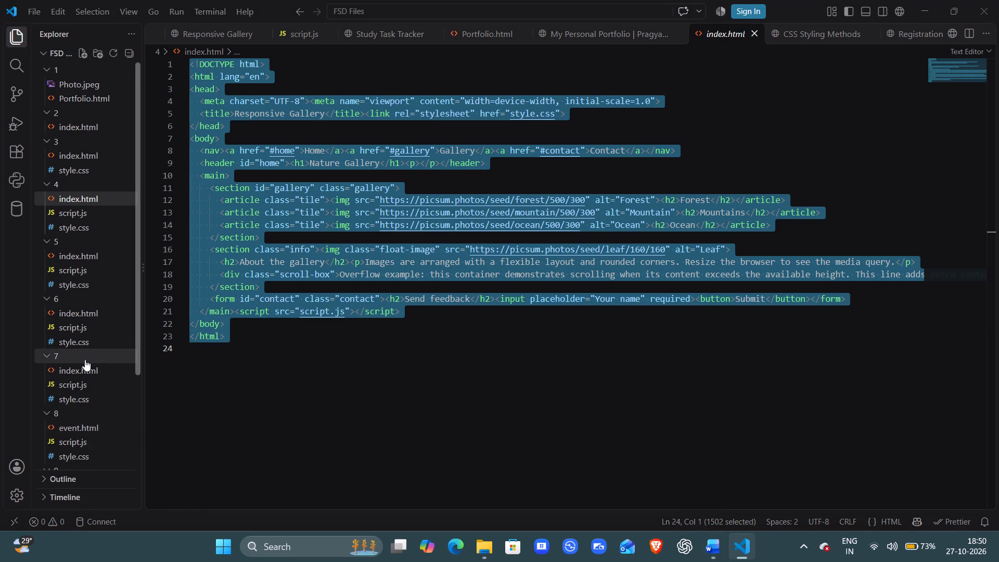
{"action": "scroll", "coordinate": [85, 360], "scroll_direction": "down", "scroll_amount": 6}
{"action": "left_click", "coordinate": [85, 364]}
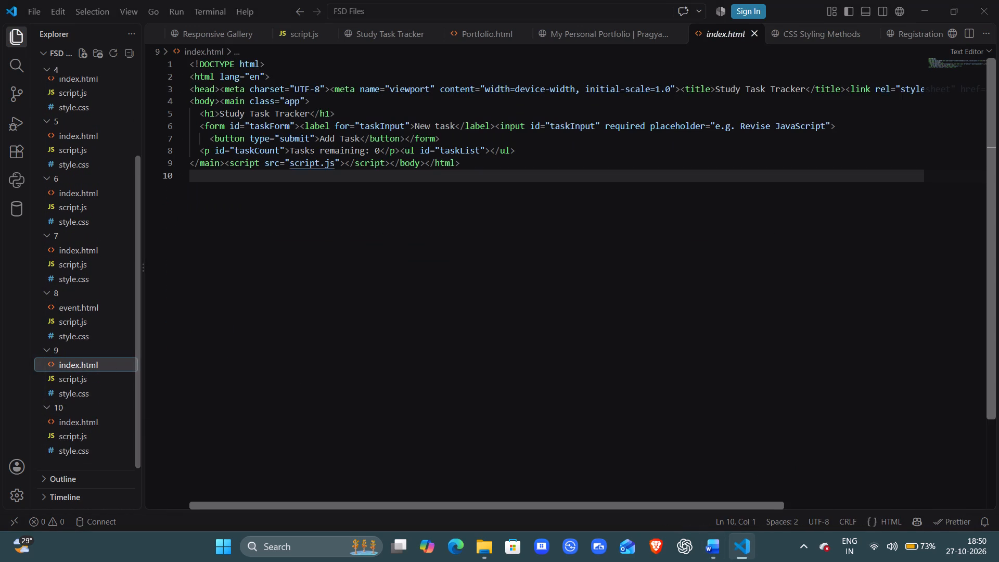
{"action": "left_click", "coordinate": [341, 328]}
{"action": "key", "text": "ctrl+a"}
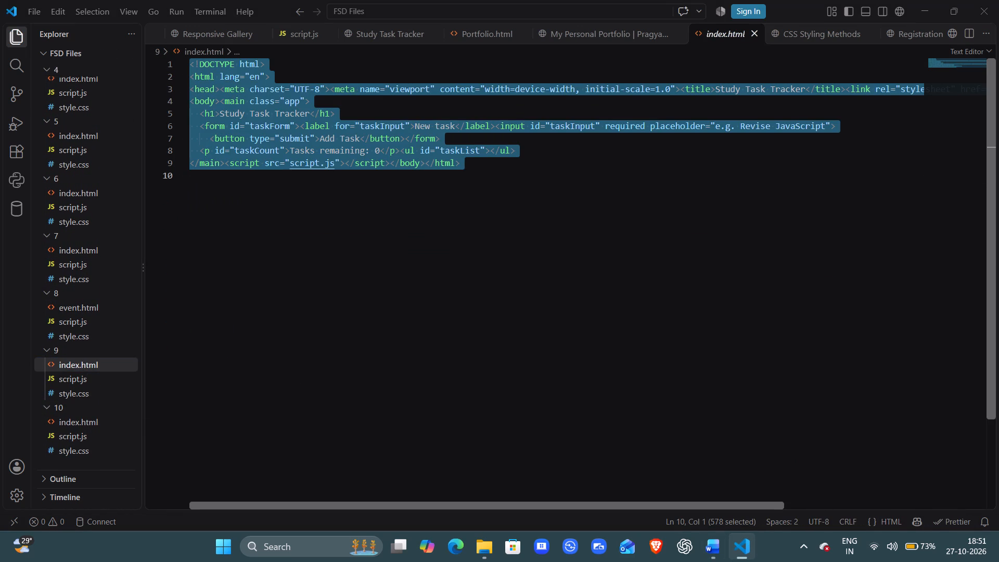
{"action": "key", "text": "ctrl+c"}
Return to Word and paste the copied code over Experiment 9's webapp.html source code, from <!DOCTYPE html> to </html>.
{"action": "left_click", "coordinate": [718, 545]}
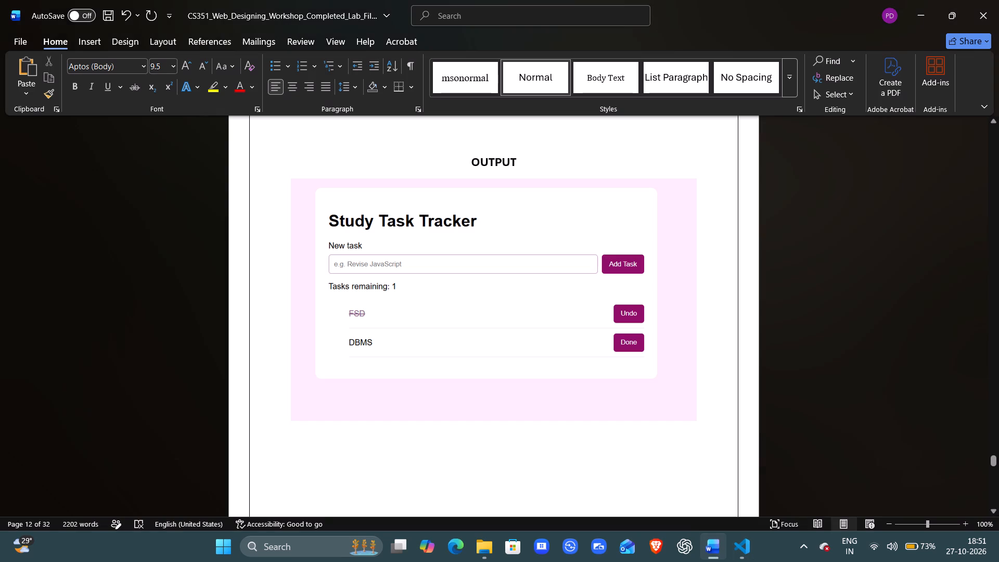
{"action": "scroll", "coordinate": [499, 414], "scroll_direction": "up", "scroll_amount": 7}
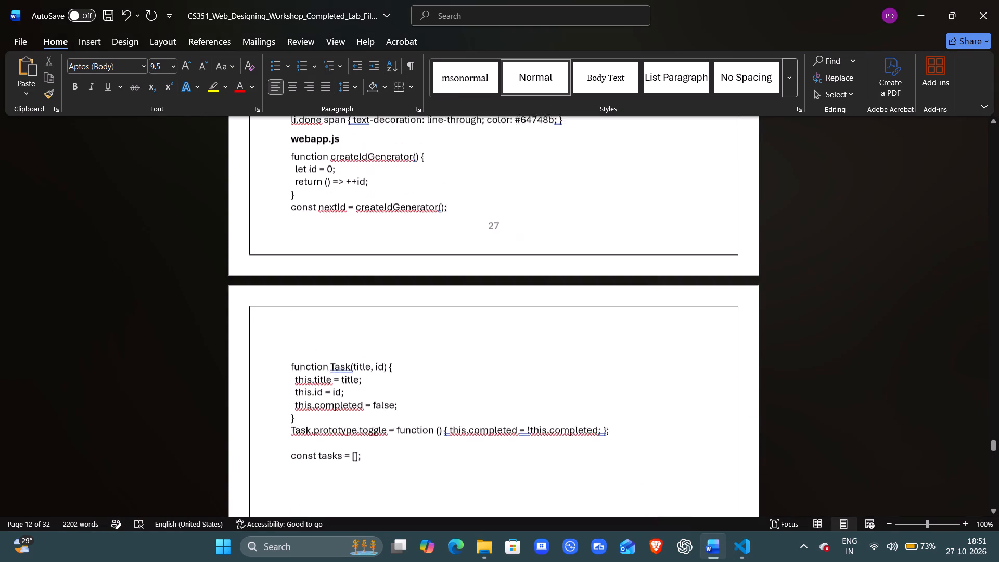
{"action": "scroll", "coordinate": [499, 414], "scroll_direction": "up", "scroll_amount": 4}
{"action": "scroll", "coordinate": [455, 324], "scroll_direction": "up", "scroll_amount": 1}
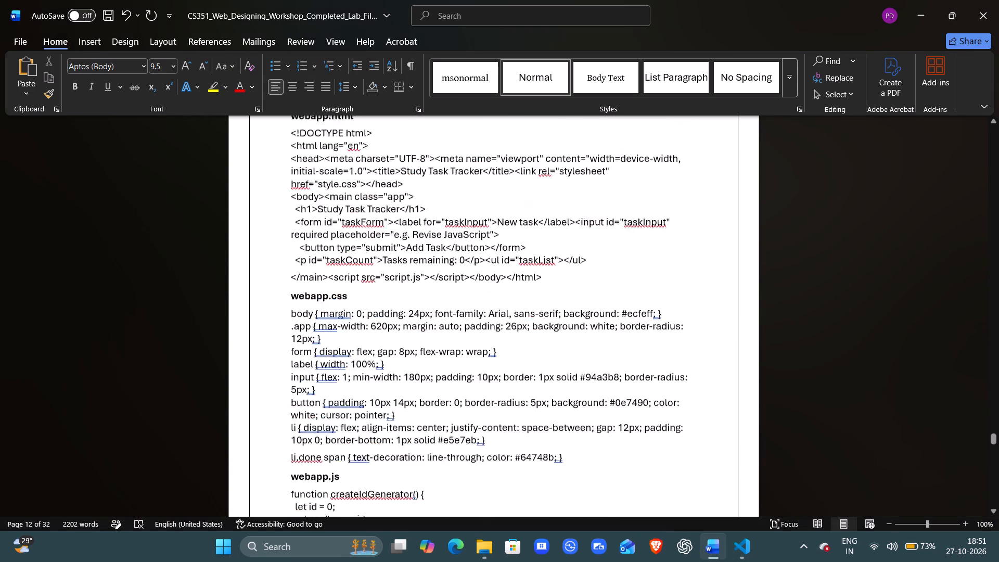
{"action": "scroll", "coordinate": [455, 324], "scroll_direction": "up", "scroll_amount": 1}
{"action": "left_click", "coordinate": [550, 363]}
{"action": "left_click_drag", "start_coordinate": [550, 363], "coordinate": [358, 228]}
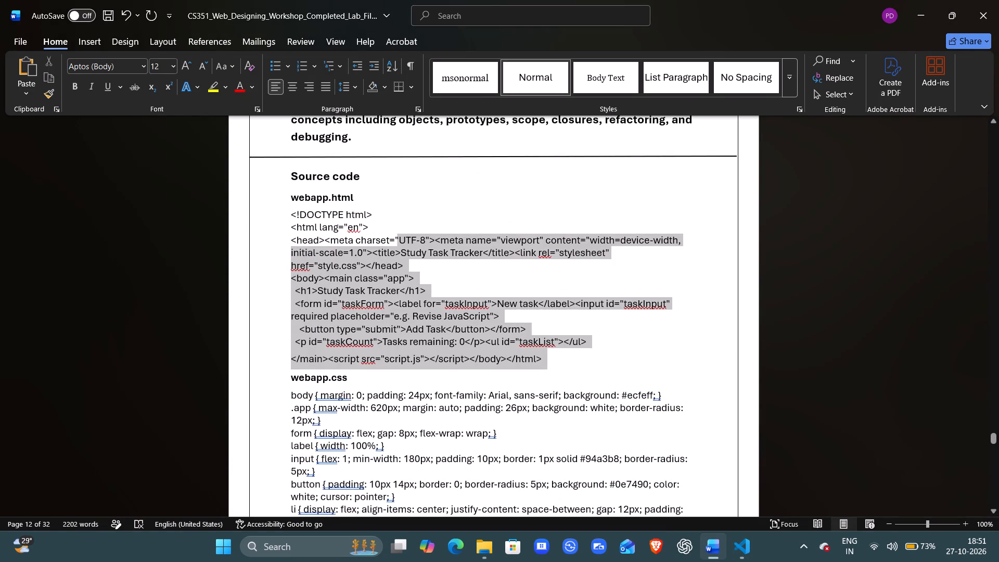
{"action": "left_click_drag", "start_coordinate": [358, 228], "coordinate": [279, 212]}
{"action": "key", "text": "ctrl+v"}
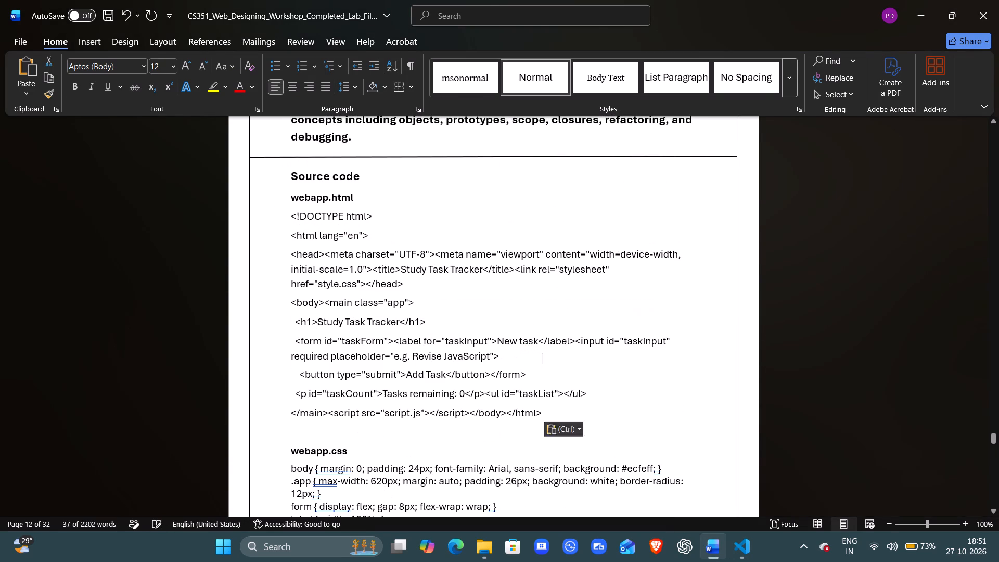
Check the page layout around Experiment 9's OUTPUT heading and examine Experiment 10's nav.html source code.
{"action": "scroll", "coordinate": [404, 313], "scroll_direction": "down", "scroll_amount": 1}
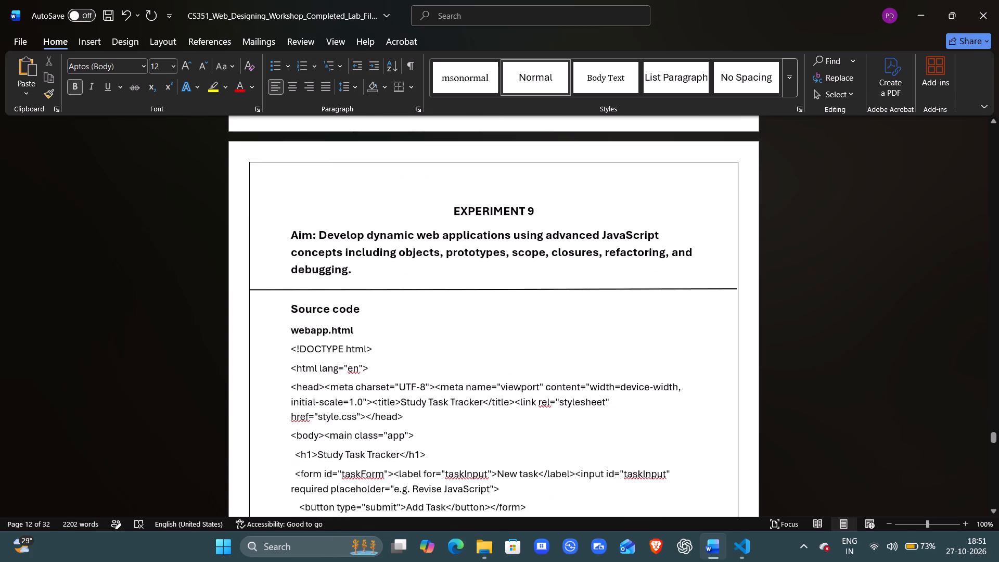
{"action": "scroll", "coordinate": [404, 313], "scroll_direction": "down", "scroll_amount": 7}
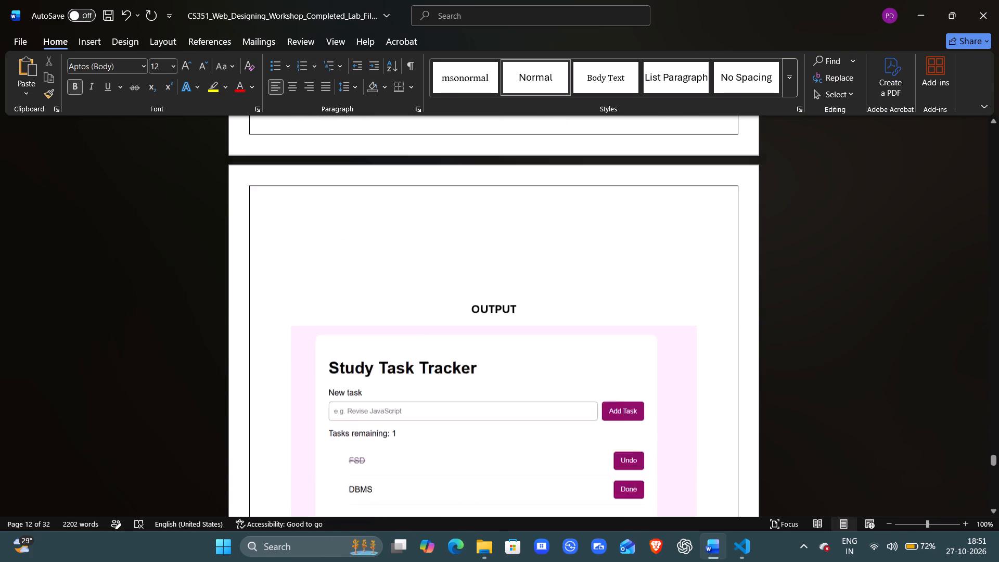
{"action": "scroll", "coordinate": [404, 313], "scroll_direction": "down", "scroll_amount": 6}
{"action": "scroll", "coordinate": [404, 313], "scroll_direction": "up", "scroll_amount": 1}
{"action": "scroll", "coordinate": [404, 313], "scroll_direction": "down", "scroll_amount": 2}
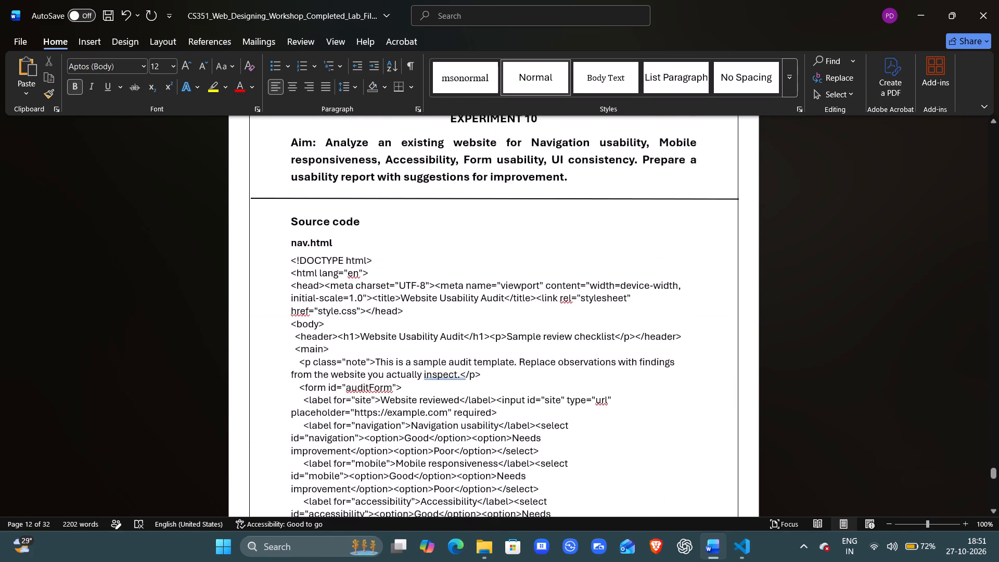
{"action": "scroll", "coordinate": [404, 313], "scroll_direction": "down", "scroll_amount": 1}
{"action": "scroll", "coordinate": [404, 313], "scroll_direction": "up", "scroll_amount": 1}
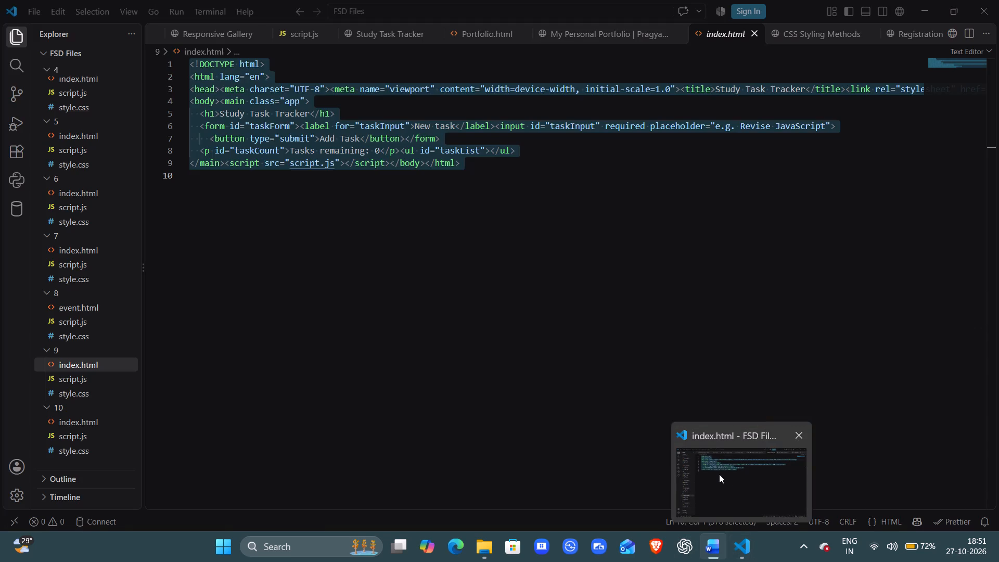
Switch to Visual Studio Code and copy the entire index.html source code of folder 10.
{"action": "left_click", "coordinate": [719, 474]}
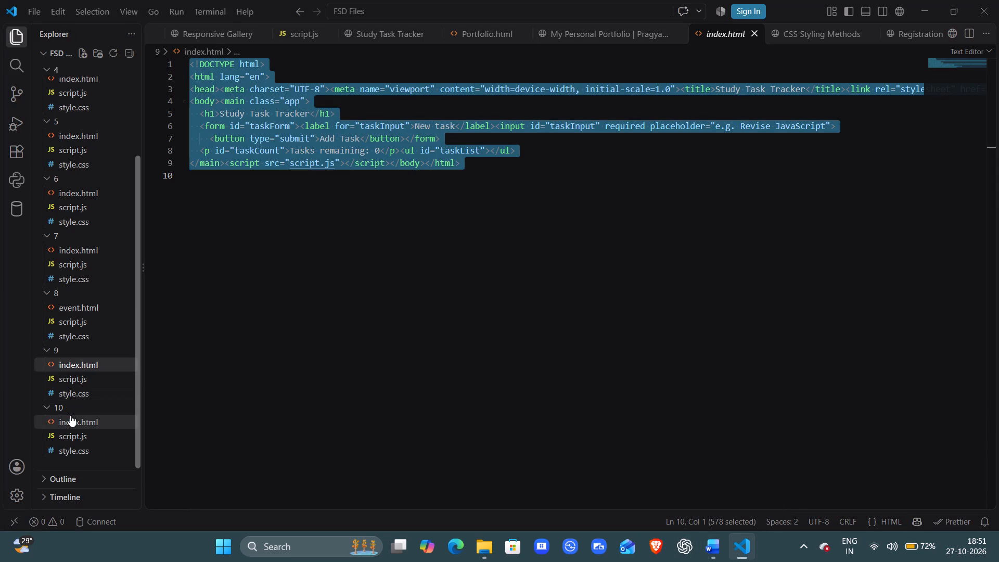
{"action": "left_click", "coordinate": [70, 415]}
{"action": "left_click", "coordinate": [208, 364]}
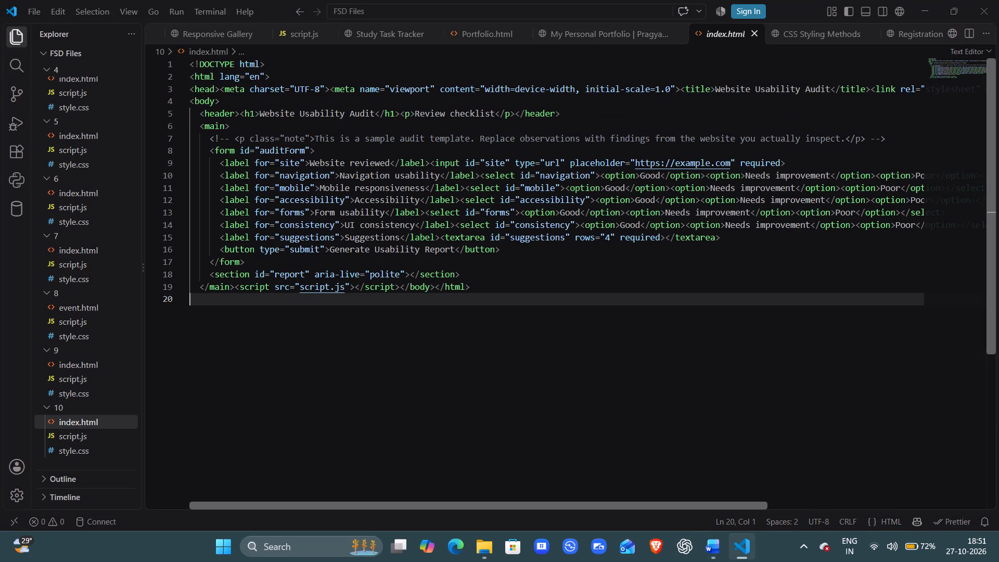
{"action": "key", "text": "ctrl+a"}
{"action": "key", "text": "ctrl+c"}
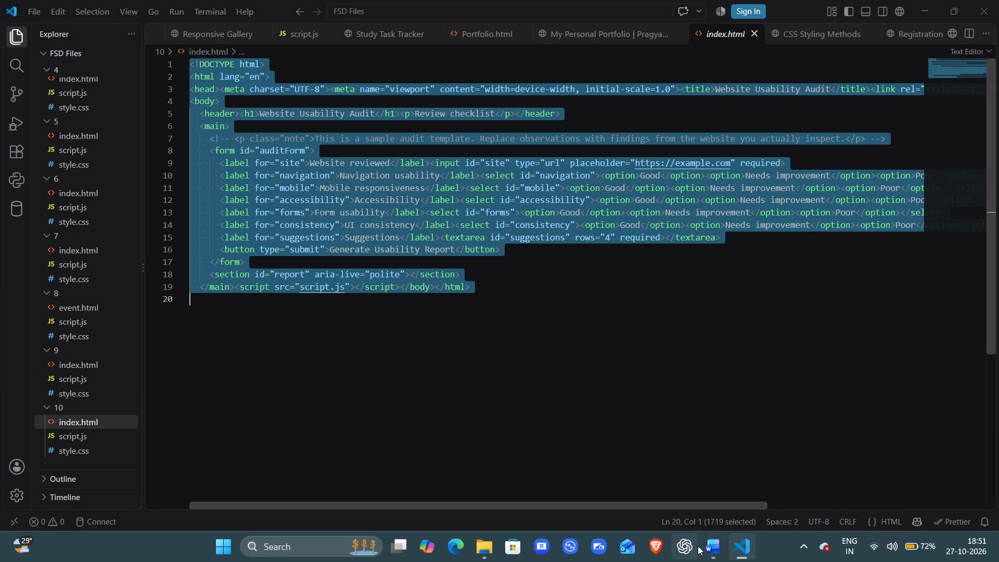
Return to Word and paste the copied code over Experiment 10's nav.html source code, from <!DOCTYPE html> to </html>.
{"action": "left_click", "coordinate": [716, 544]}
{"action": "scroll", "coordinate": [429, 345], "scroll_direction": "up", "scroll_amount": 7}
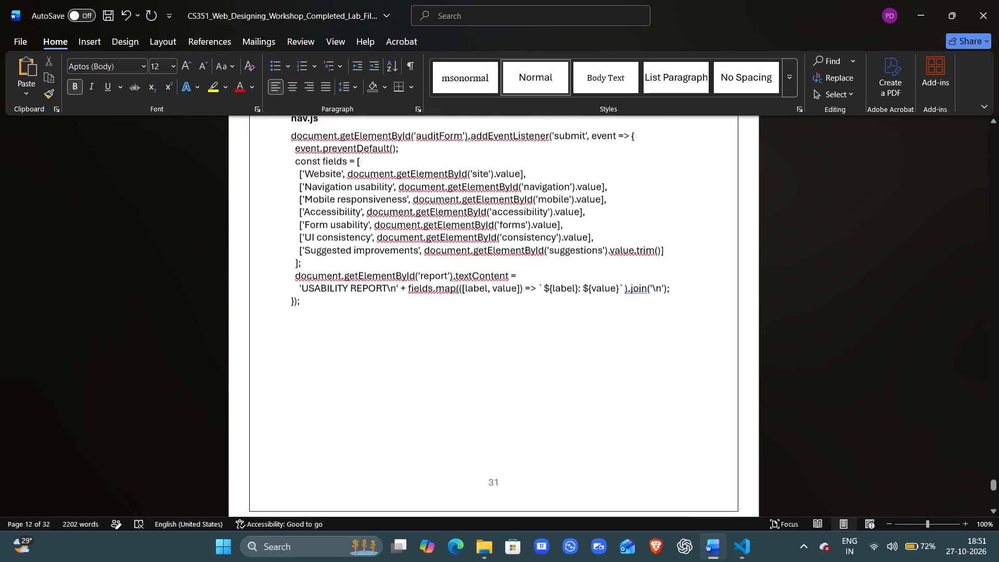
{"action": "scroll", "coordinate": [429, 345], "scroll_direction": "up", "scroll_amount": 2}
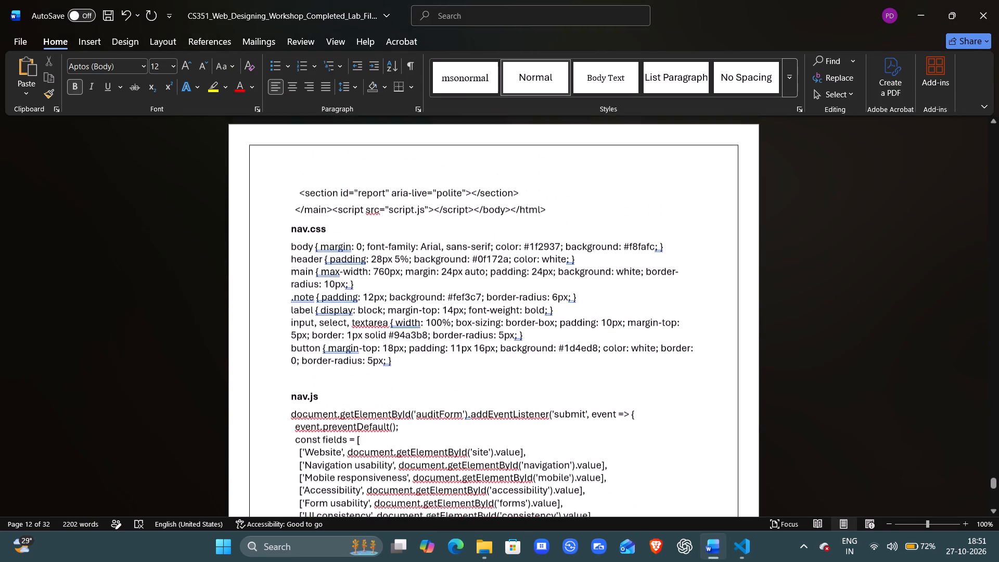
{"action": "scroll", "coordinate": [429, 345], "scroll_direction": "up", "scroll_amount": 1}
{"action": "left_click", "coordinate": [546, 383]}
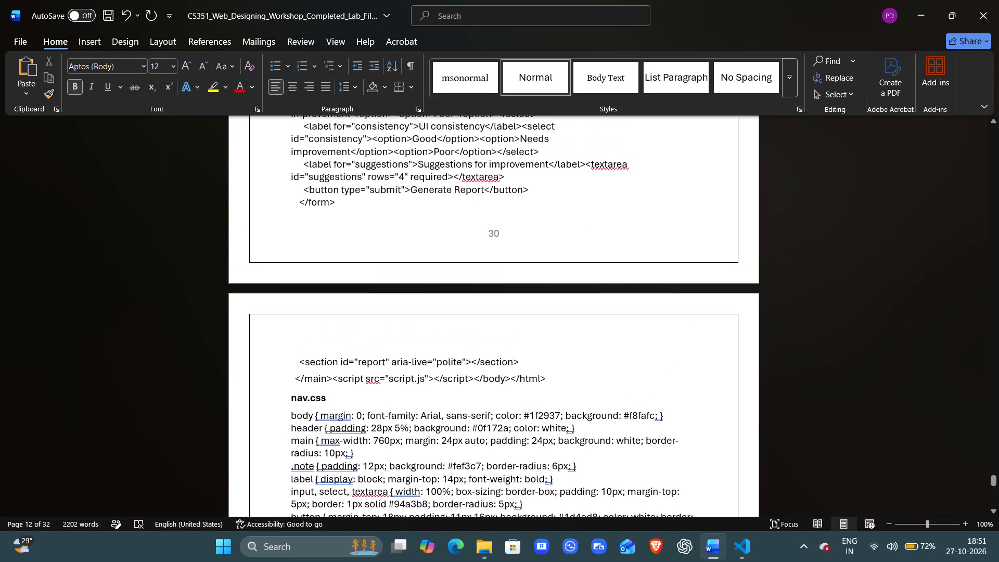
{"action": "left_click_drag", "start_coordinate": [546, 383], "coordinate": [298, 92]}
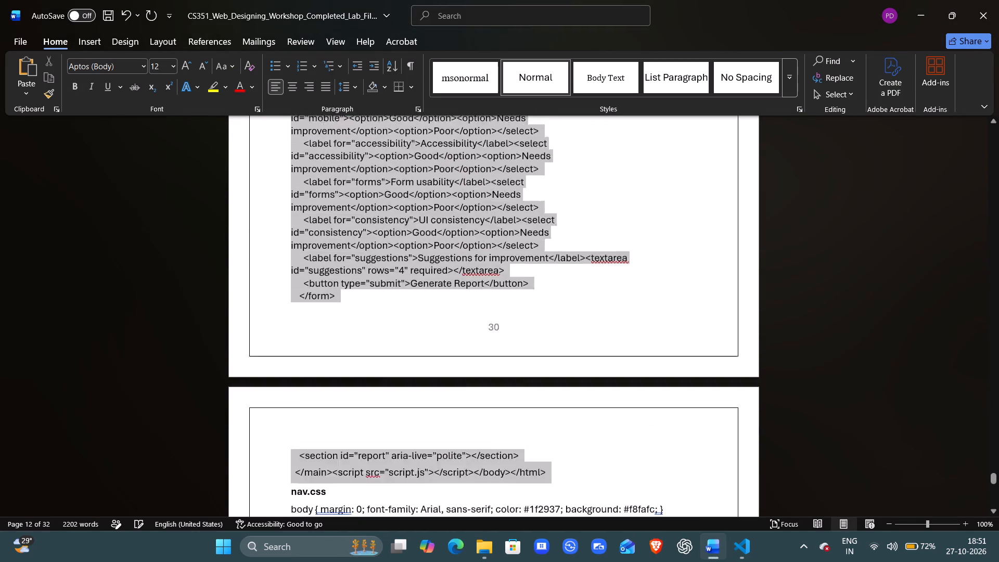
{"action": "left_click_drag", "start_coordinate": [298, 92], "coordinate": [288, 264]}
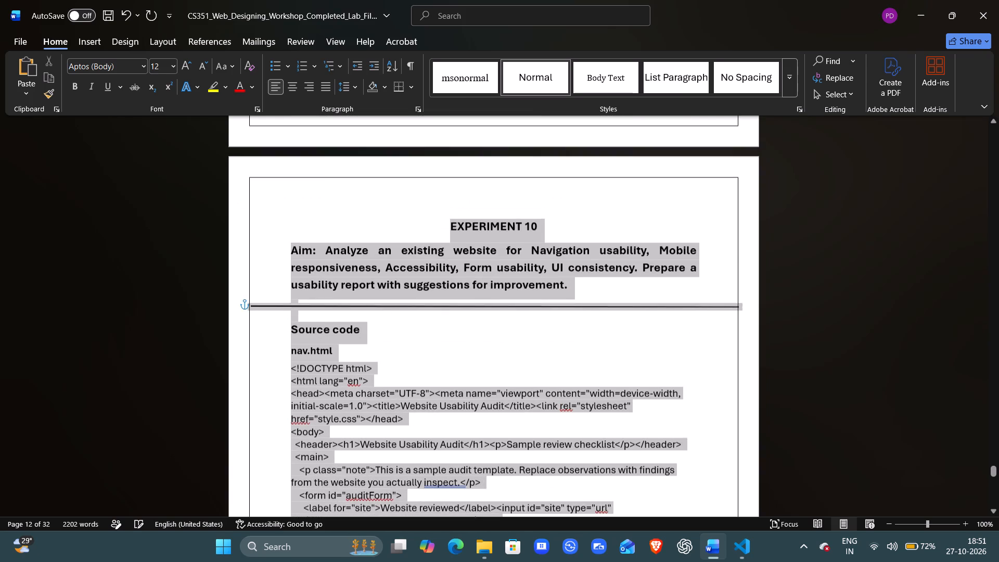
{"action": "left_click_drag", "start_coordinate": [288, 264], "coordinate": [290, 376]}
{"action": "key", "text": "ctrl+v"}
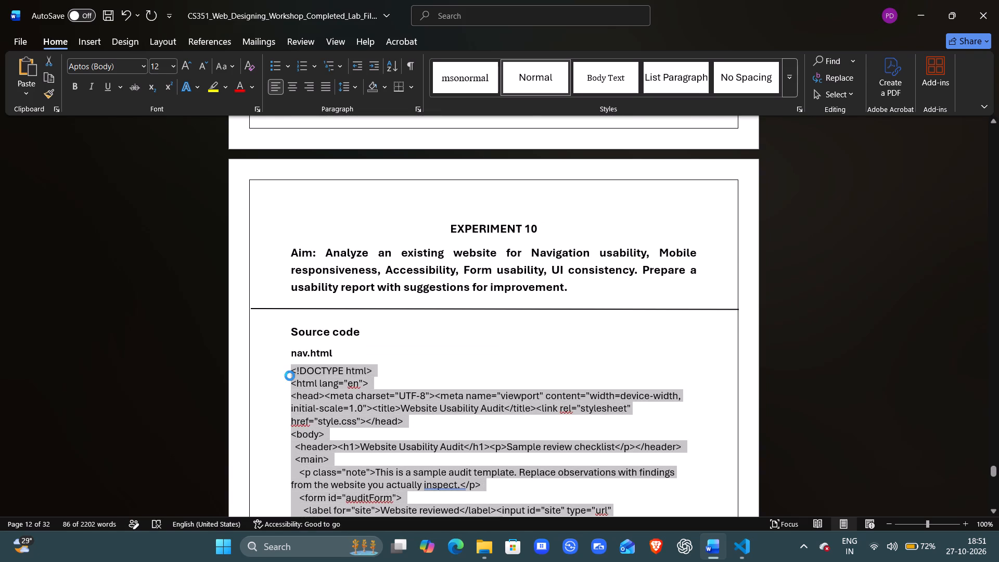
In Experiment 10's nav.js code, strip the indentation before document.getElementById('report').textContent and redo the line break in front of it.
{"action": "scroll", "coordinate": [366, 426], "scroll_direction": "down", "scroll_amount": 4}
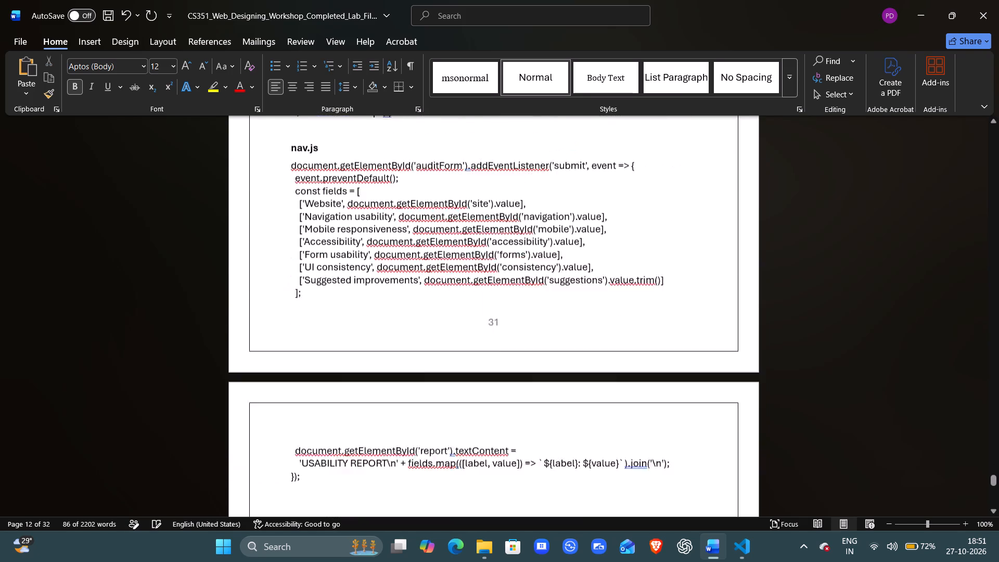
{"action": "scroll", "coordinate": [366, 426], "scroll_direction": "down", "scroll_amount": 3}
{"action": "scroll", "coordinate": [366, 426], "scroll_direction": "up", "scroll_amount": 1}
{"action": "scroll", "coordinate": [366, 426], "scroll_direction": "down", "scroll_amount": 1}
{"action": "scroll", "coordinate": [366, 426], "scroll_direction": "up", "scroll_amount": 2}
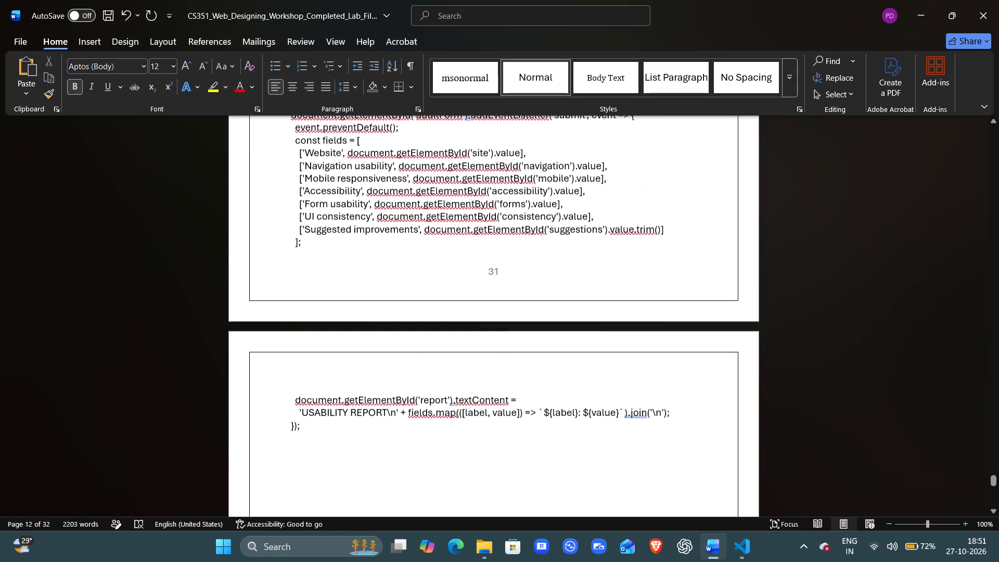
{"action": "left_click", "coordinate": [296, 403]}
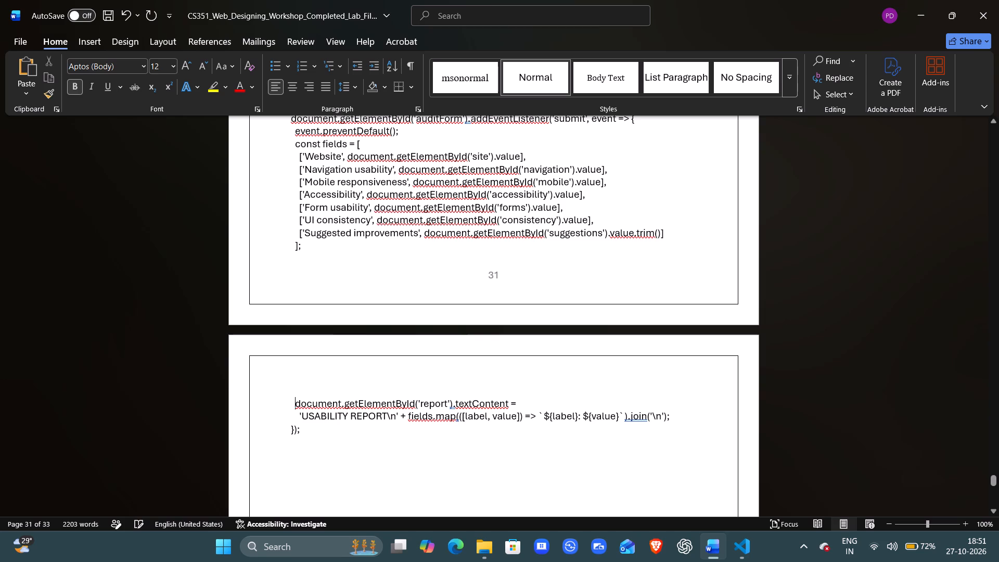
{"action": "key", "text": "BackSpace"}
{"action": "key", "text": "BackSpace"}
{"action": "key", "text": "BackSpace"}
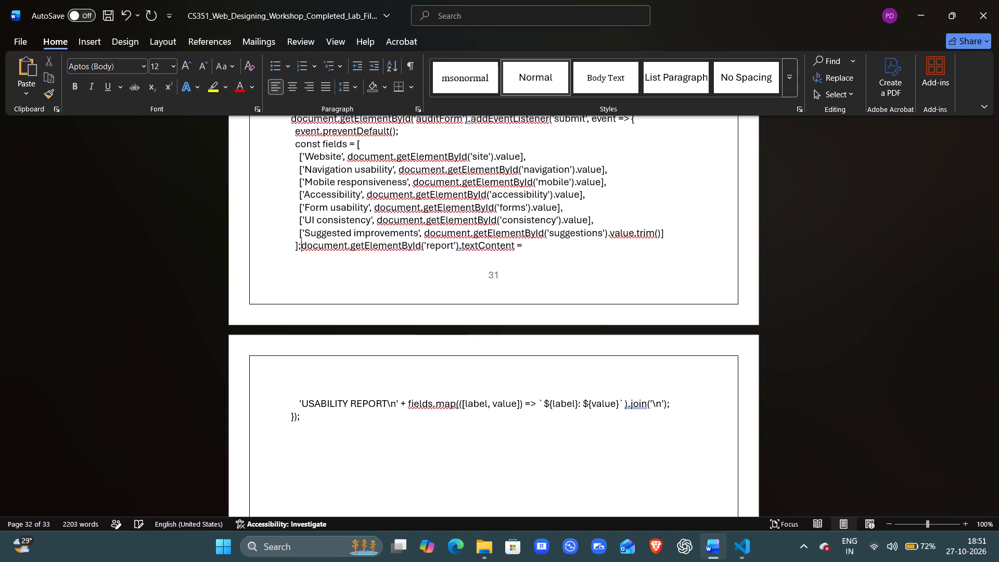
{"action": "key", "text": "Return"}
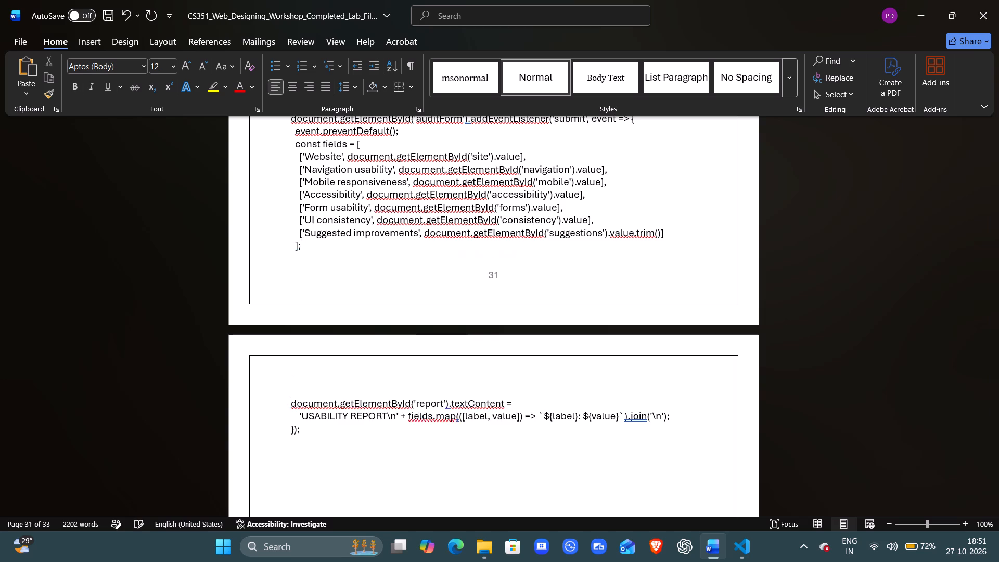
Delete the blank line between the end of the nav.html code and the nav.css heading.
{"action": "scroll", "coordinate": [296, 403], "scroll_direction": "up", "scroll_amount": 2}
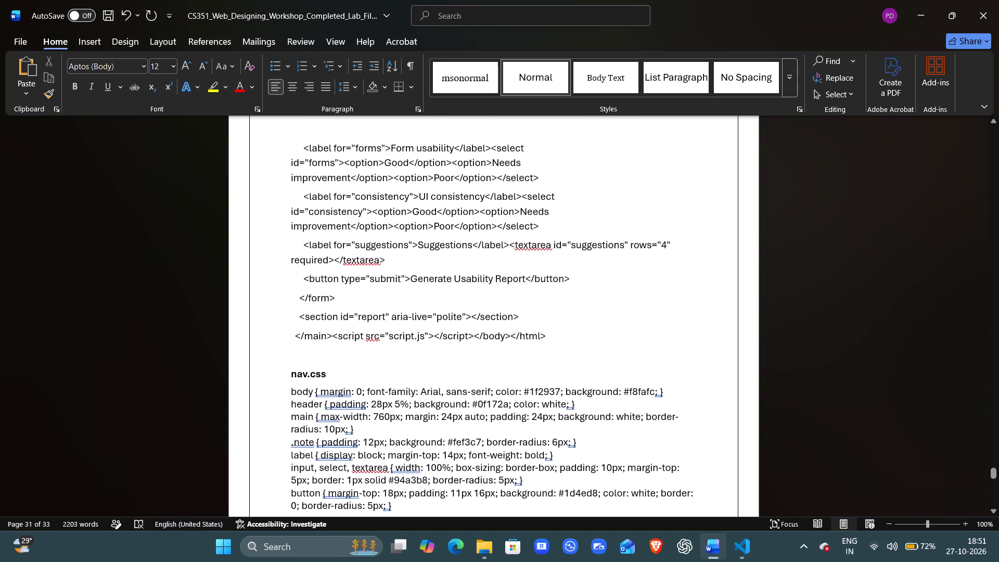
{"action": "left_click", "coordinate": [294, 360]}
{"action": "key", "text": "BackSpace"}
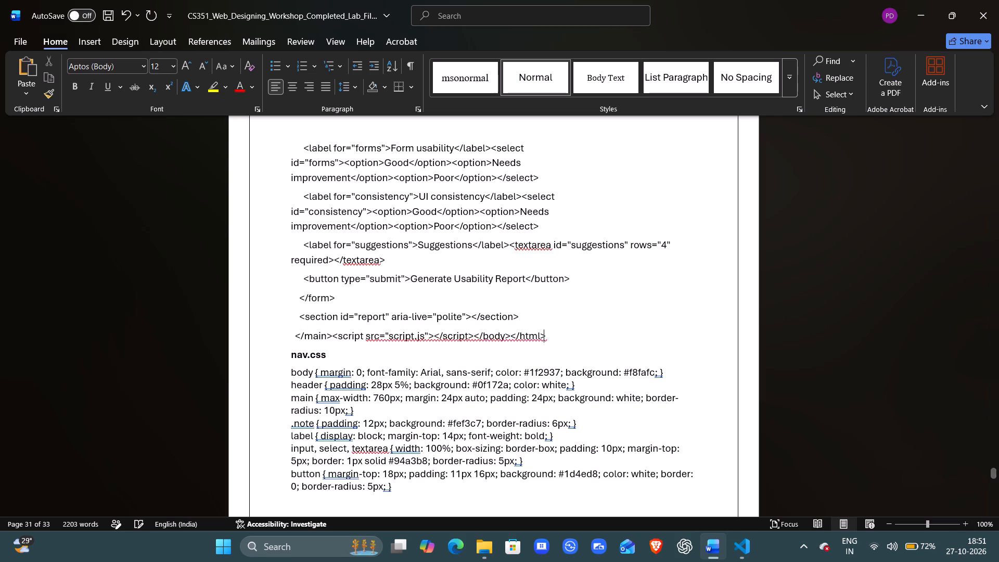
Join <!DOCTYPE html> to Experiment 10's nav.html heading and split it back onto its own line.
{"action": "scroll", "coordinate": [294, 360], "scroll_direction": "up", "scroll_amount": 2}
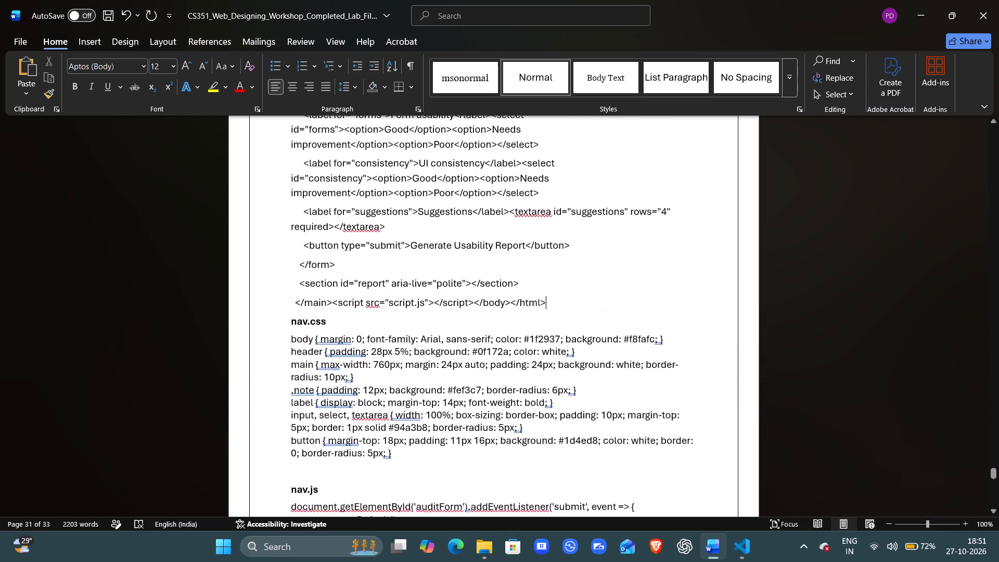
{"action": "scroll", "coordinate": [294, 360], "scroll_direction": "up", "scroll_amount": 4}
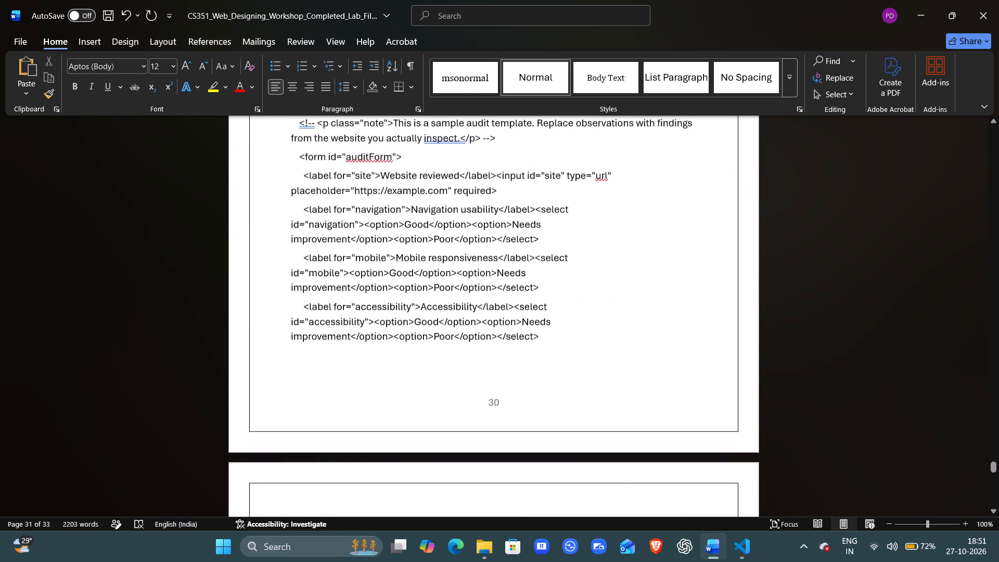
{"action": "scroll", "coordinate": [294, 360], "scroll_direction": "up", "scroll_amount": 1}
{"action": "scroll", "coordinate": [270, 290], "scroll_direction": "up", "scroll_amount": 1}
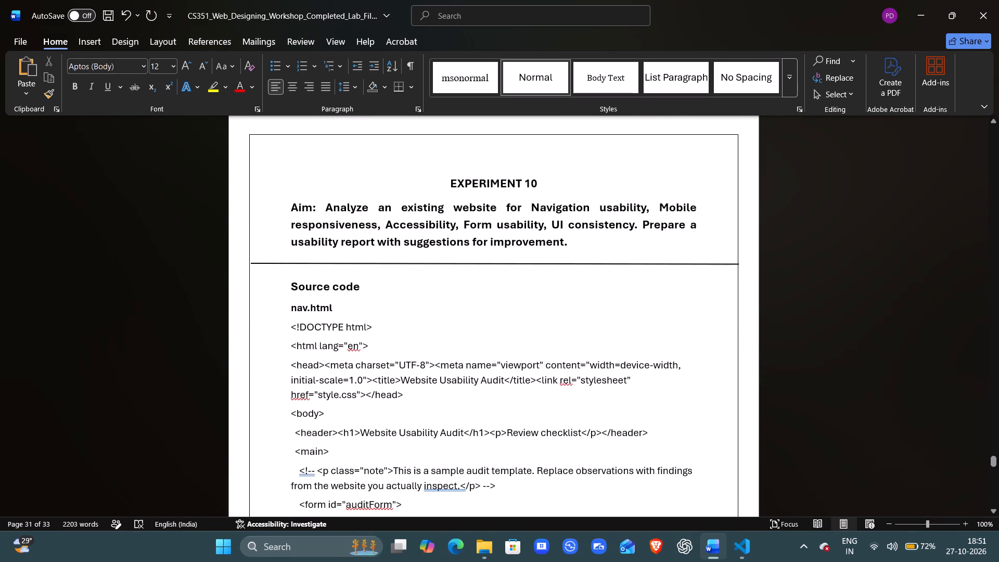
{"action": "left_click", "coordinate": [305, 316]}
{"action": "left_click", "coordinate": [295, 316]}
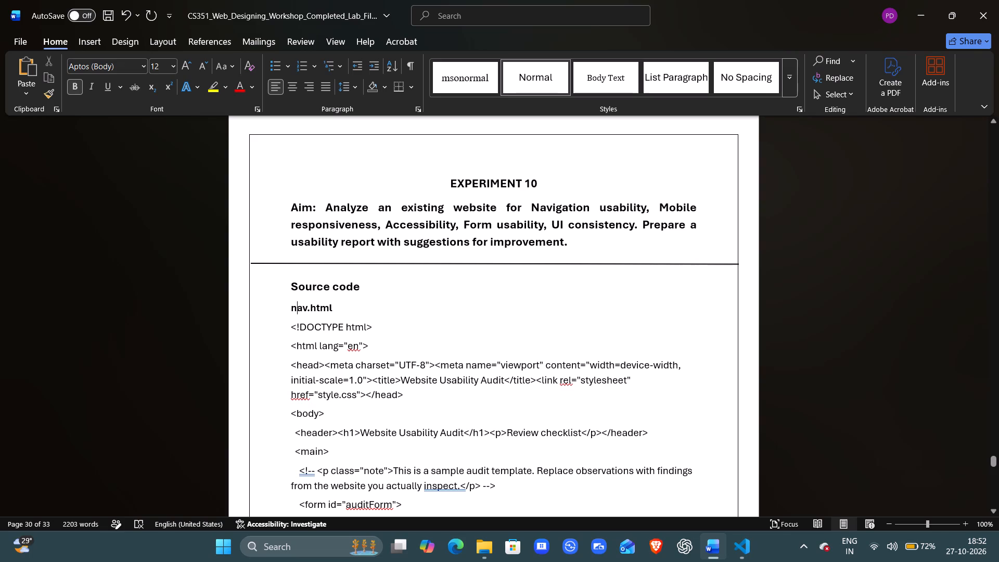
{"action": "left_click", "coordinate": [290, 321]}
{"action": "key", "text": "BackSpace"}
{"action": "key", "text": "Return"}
In the nav.html code, reduce the indentation before the <label for="forms"> line and redo the line break after the accessibility select.
{"action": "scroll", "coordinate": [290, 321], "scroll_direction": "down", "scroll_amount": 2}
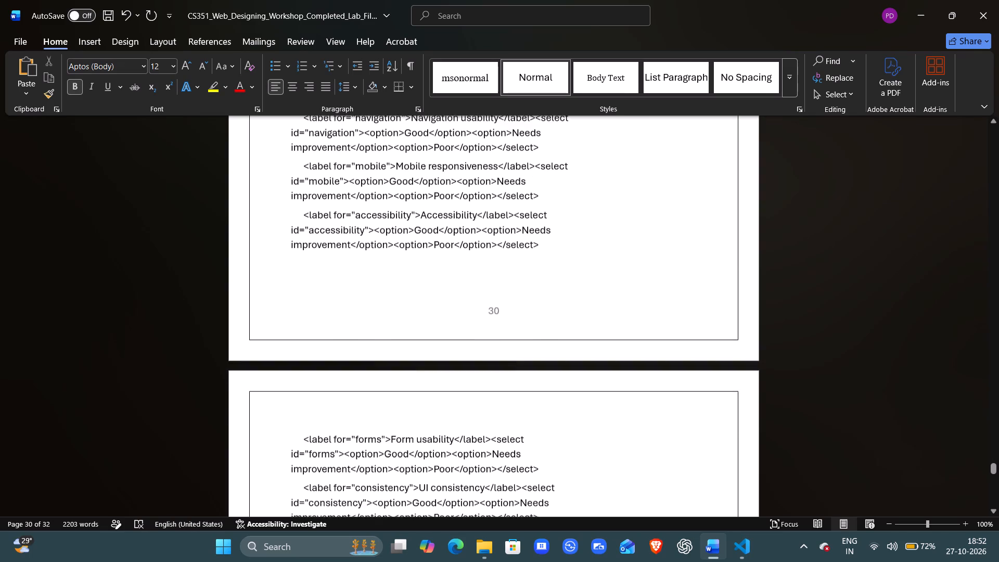
{"action": "scroll", "coordinate": [290, 321], "scroll_direction": "down", "scroll_amount": 1}
{"action": "left_click", "coordinate": [339, 274]}
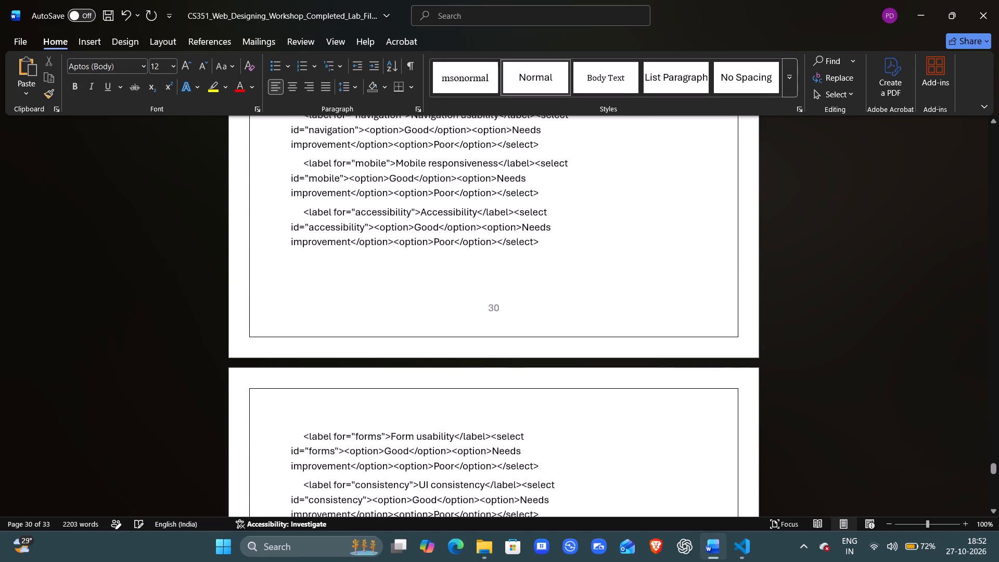
{"action": "left_click", "coordinate": [302, 436]}
{"action": "key", "text": "BackSpace"}
{"action": "key", "text": "BackSpace"}
{"action": "key", "text": "BackSpace"}
{"action": "key", "text": "BackSpace"}
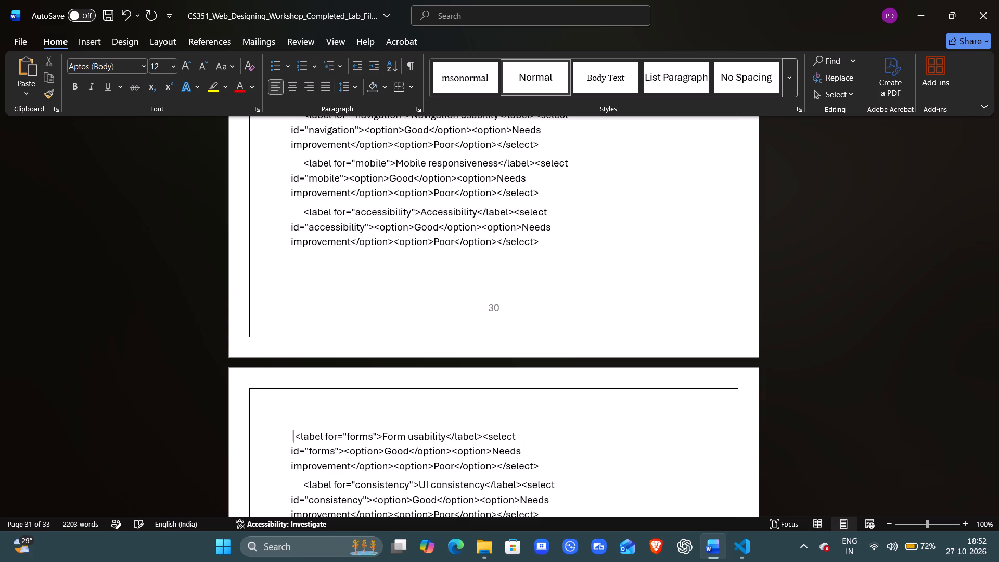
{"action": "key", "text": "BackSpace"}
{"action": "key", "text": "BackSpace"}
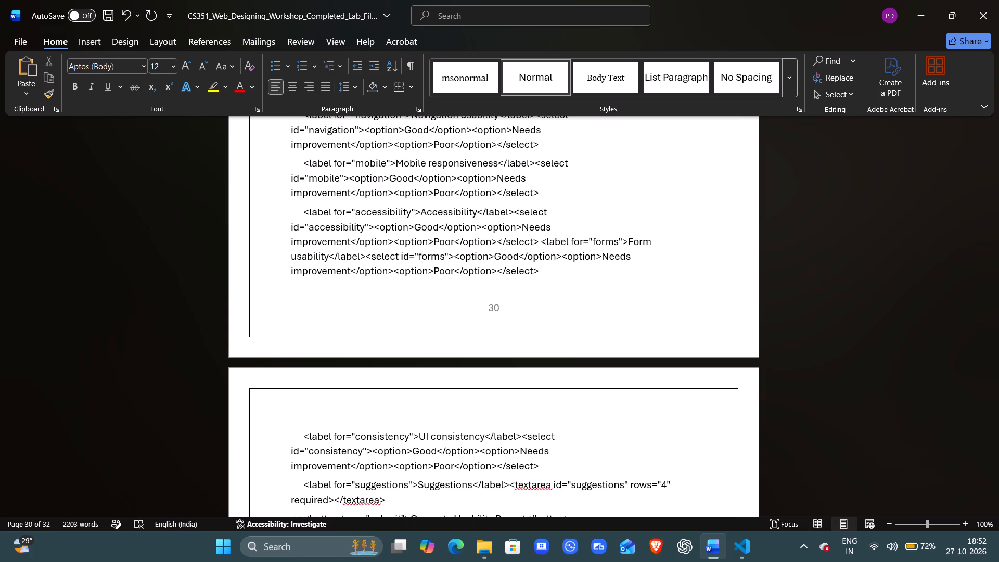
{"action": "key", "text": "Return"}
Delete the blank line between the end of the nav.css code and the nav.js heading.
{"action": "scroll", "coordinate": [302, 436], "scroll_direction": "down", "scroll_amount": 2}
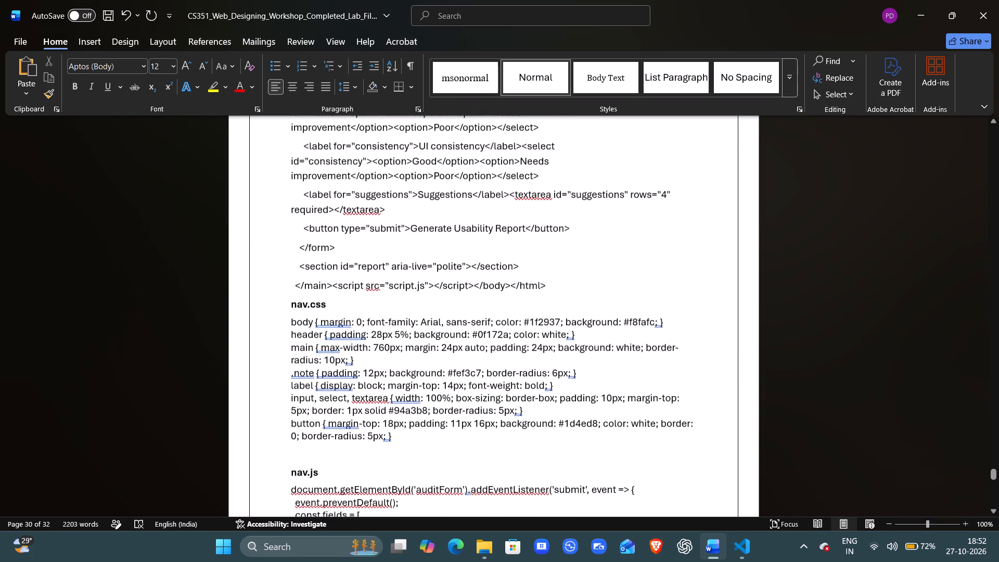
{"action": "scroll", "coordinate": [302, 436], "scroll_direction": "down", "scroll_amount": 1}
{"action": "left_click", "coordinate": [301, 369]}
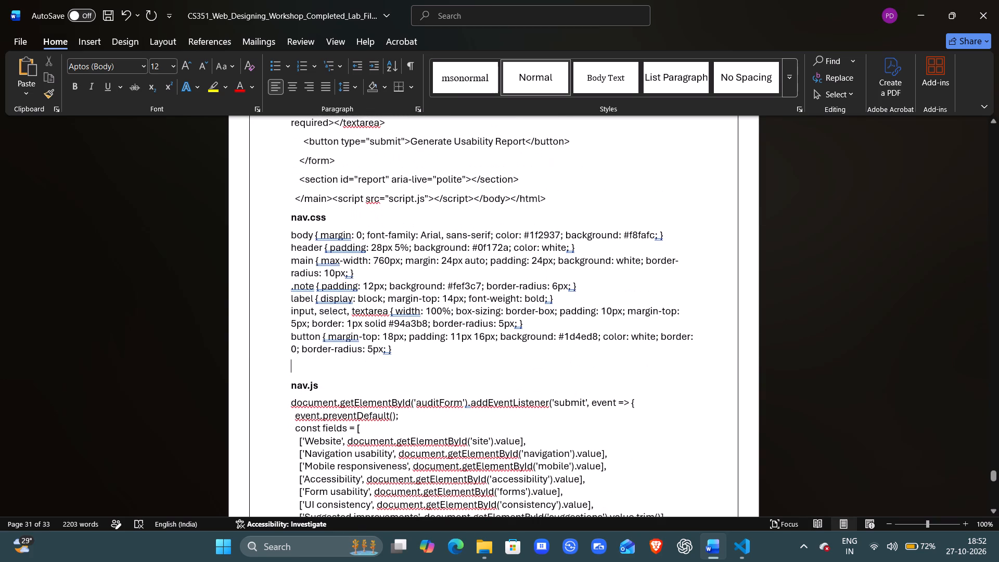
{"action": "key", "text": "BackSpace"}
Check Experiment 10's OUTPUT page and look back through the source code and output pages of the earlier experiments.
{"action": "scroll", "coordinate": [301, 369], "scroll_direction": "down", "scroll_amount": 6}
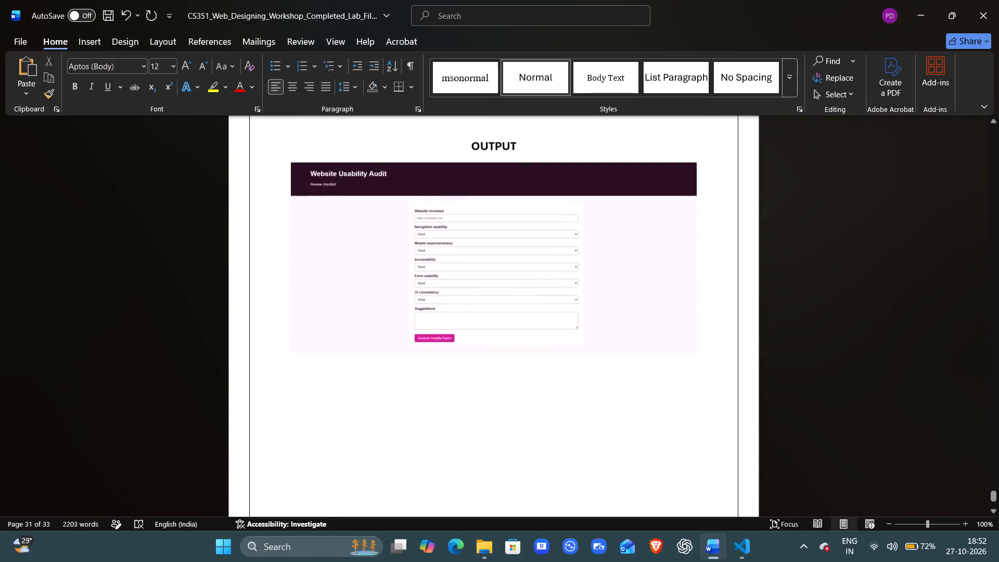
{"action": "scroll", "coordinate": [301, 369], "scroll_direction": "up", "scroll_amount": 15}
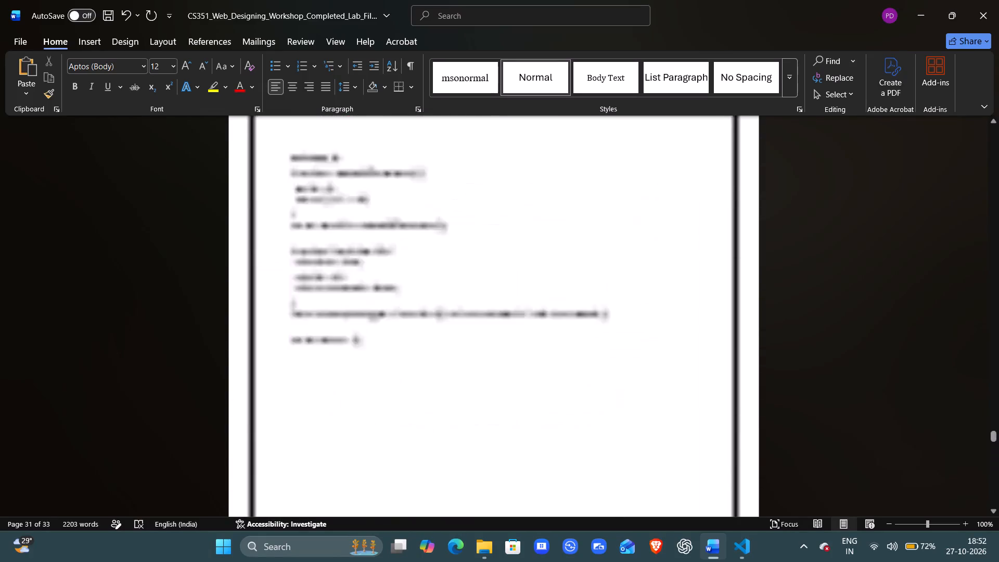
{"action": "scroll", "coordinate": [301, 369], "scroll_direction": "up", "scroll_amount": 9}
{"action": "scroll", "coordinate": [301, 369], "scroll_direction": "up", "scroll_amount": 17}
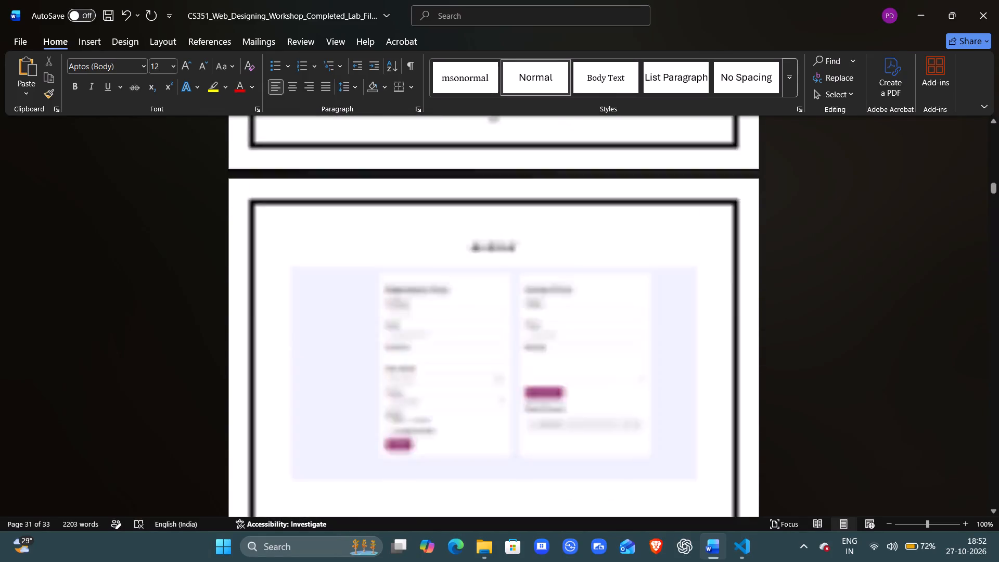
{"action": "scroll", "coordinate": [301, 369], "scroll_direction": "up", "scroll_amount": 20}
{"action": "scroll", "coordinate": [301, 369], "scroll_direction": "down", "scroll_amount": 8}
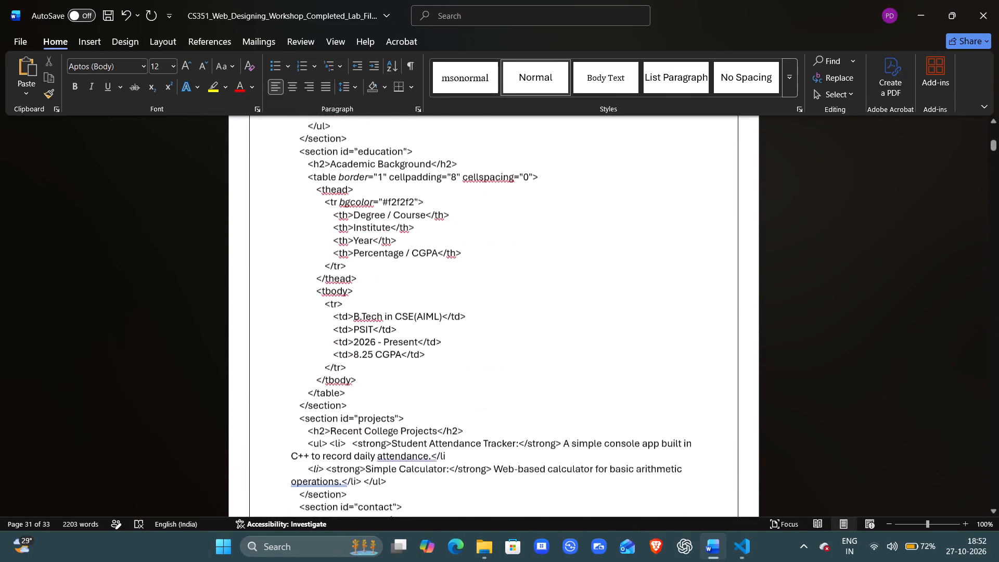
{"action": "scroll", "coordinate": [301, 369], "scroll_direction": "down", "scroll_amount": 5}
{"action": "scroll", "coordinate": [337, 489], "scroll_direction": "down", "scroll_amount": 2}
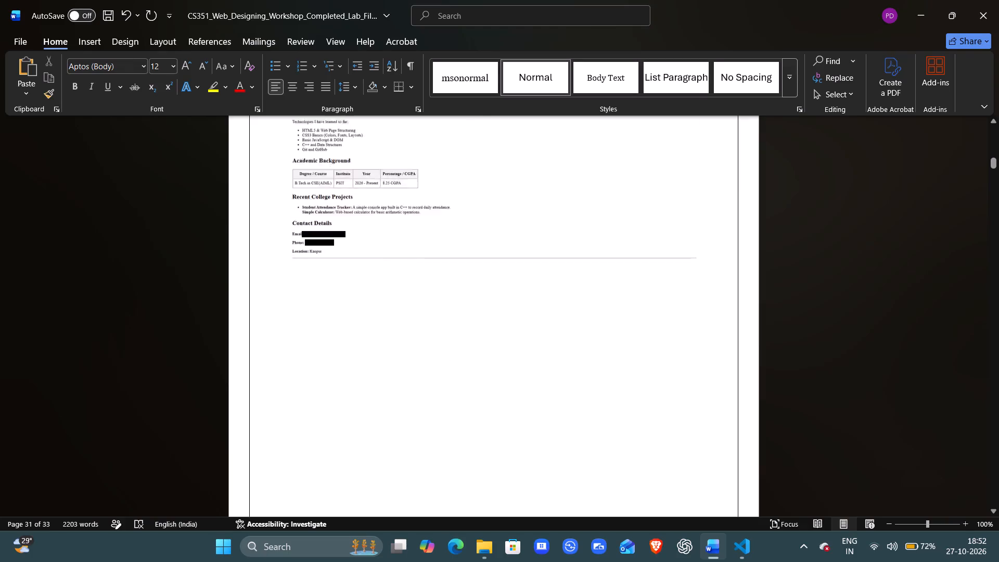
{"action": "scroll", "coordinate": [337, 489], "scroll_direction": "down", "scroll_amount": 5}
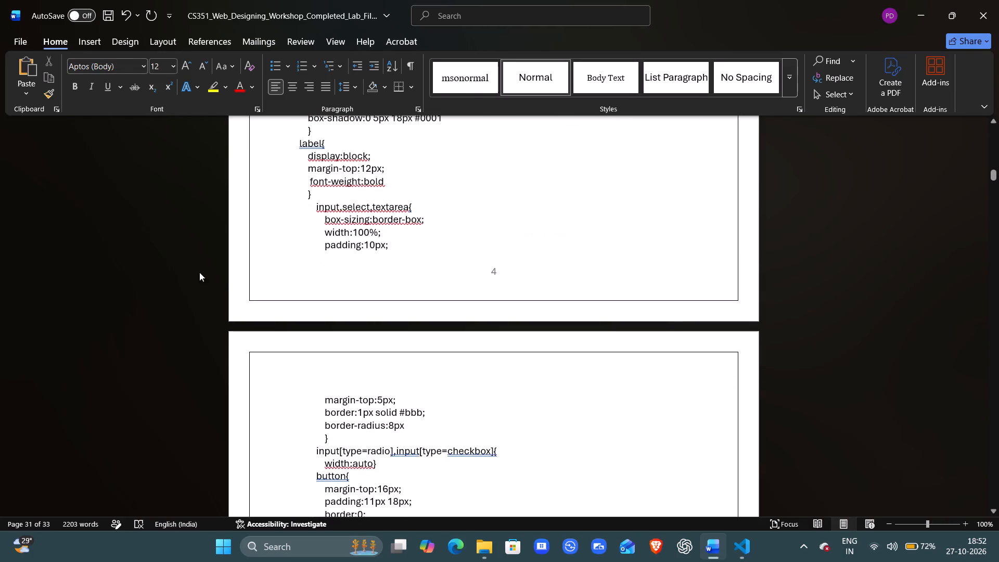
Open the sharing options for the CS351 Web Designing Workshop lab file.
{"action": "left_click", "coordinate": [968, 42]}
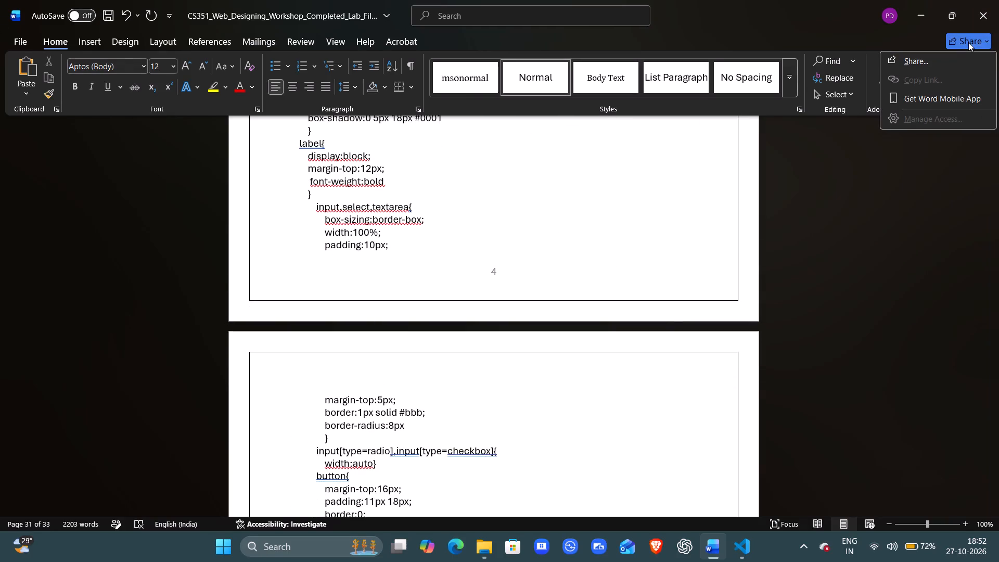
{"action": "left_click", "coordinate": [935, 62]}
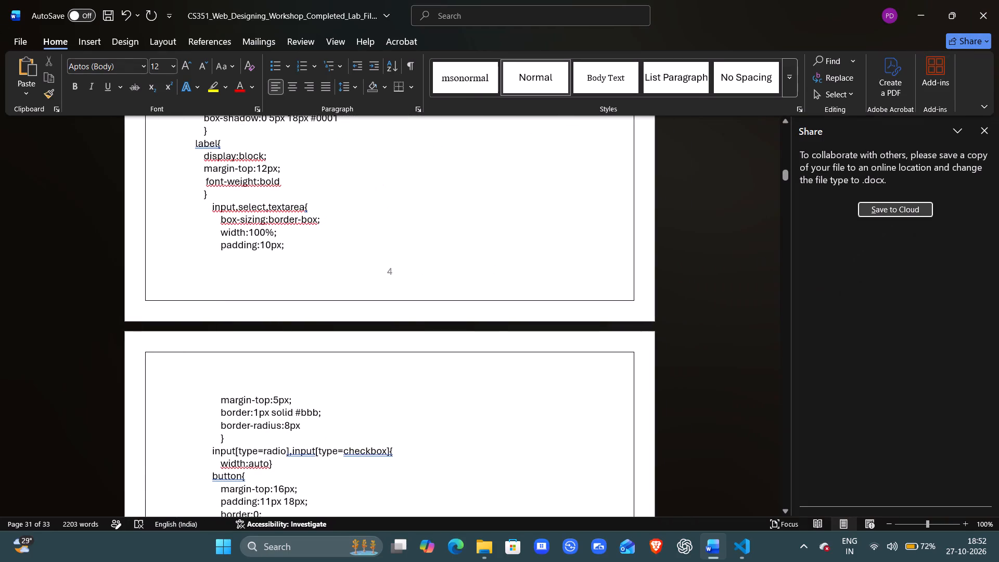
Launch Google Chrome from the Windows search.
{"action": "left_click", "coordinate": [321, 544]}
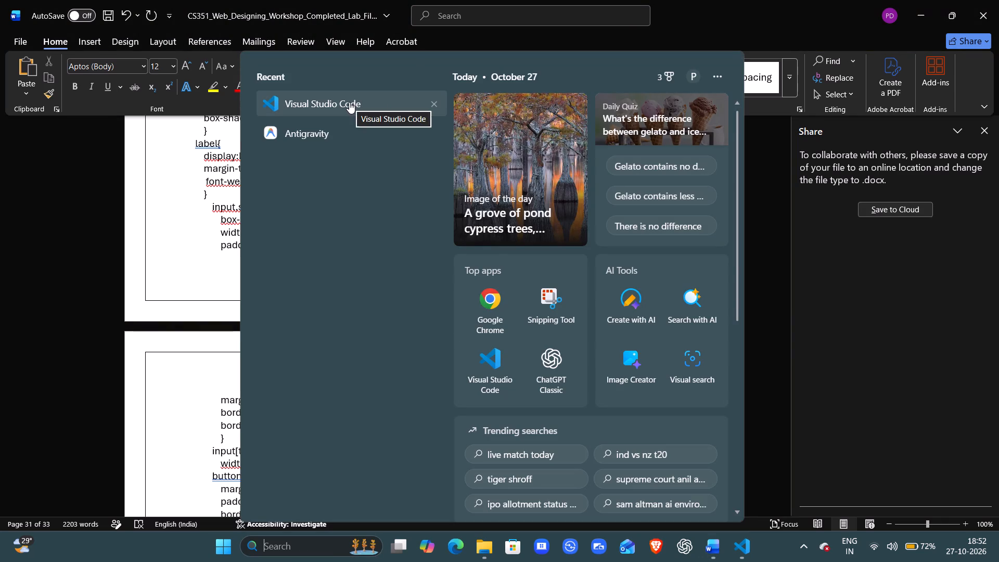
{"action": "left_click", "coordinate": [513, 327]}
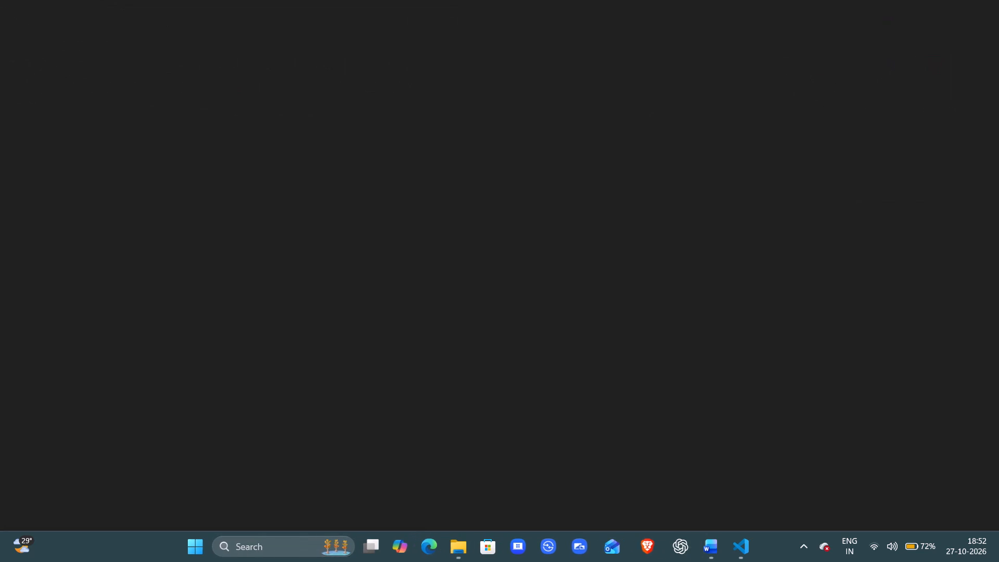
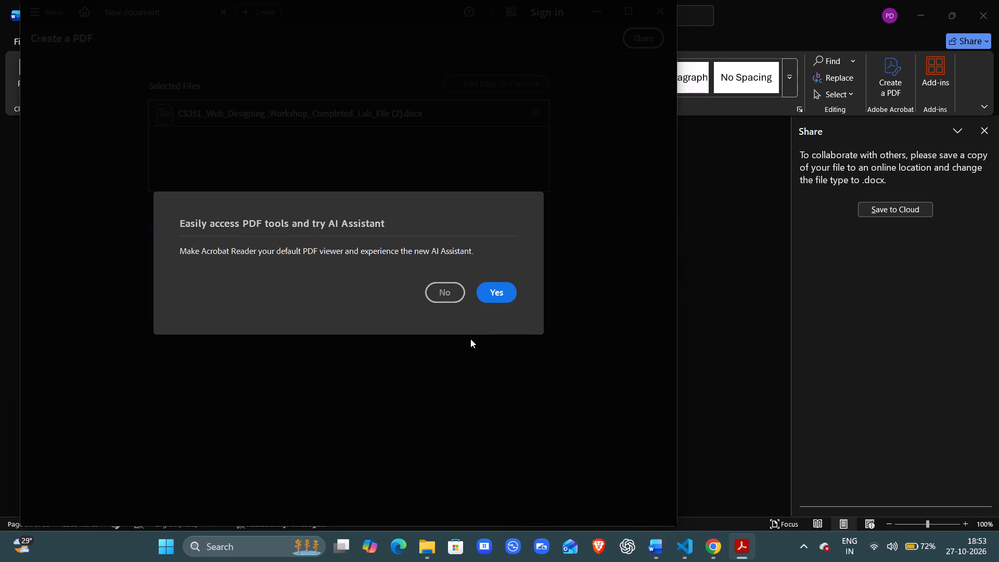
Decline making Acrobat Reader the default PDF viewer and dismiss the error message and the What's new window.
{"action": "left_click", "coordinate": [441, 283]}
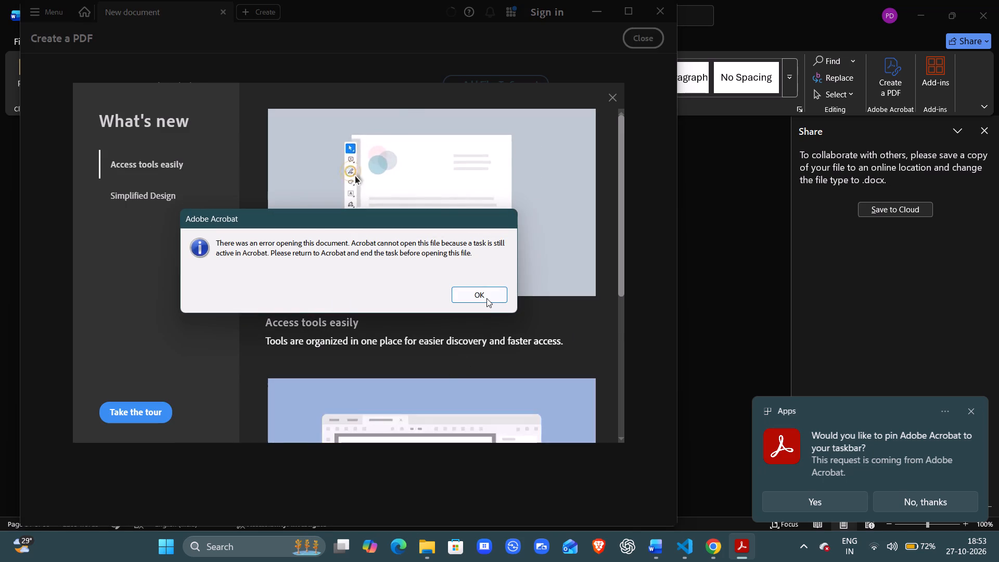
{"action": "left_click", "coordinate": [486, 298]}
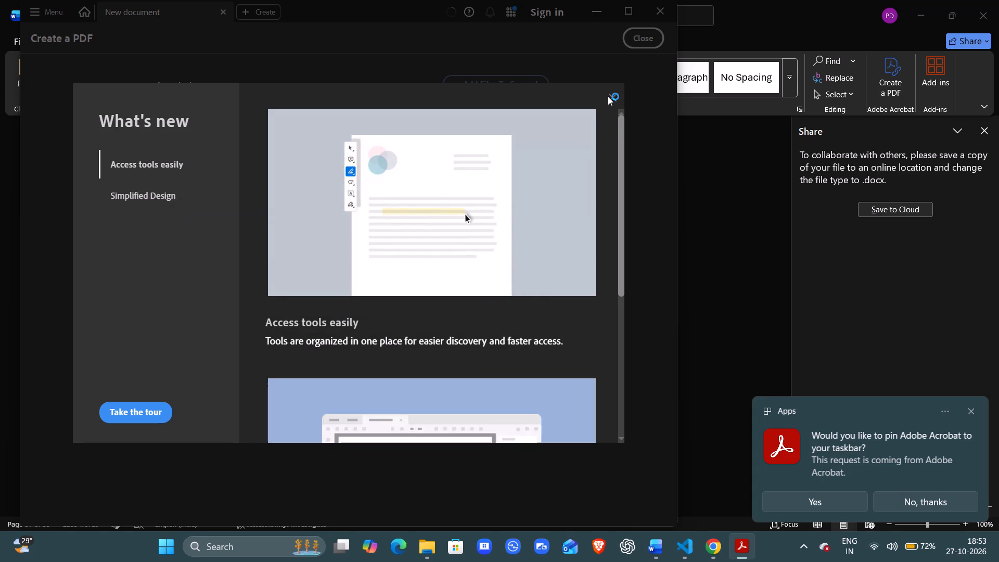
{"action": "left_click", "coordinate": [608, 96]}
{"action": "left_click", "coordinate": [614, 96]}
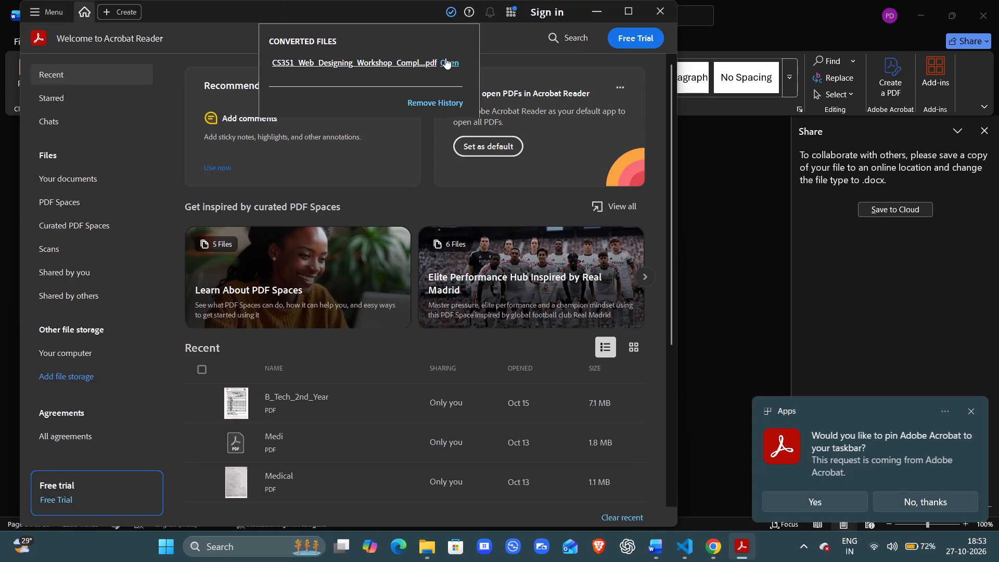
In File Explorer's Downloads folder, rename the newest CS351 lab file Word document as FSD_Files, closing it in Word to release it.
{"action": "left_click", "coordinate": [432, 555]}
{"action": "left_click", "coordinate": [72, 285]}
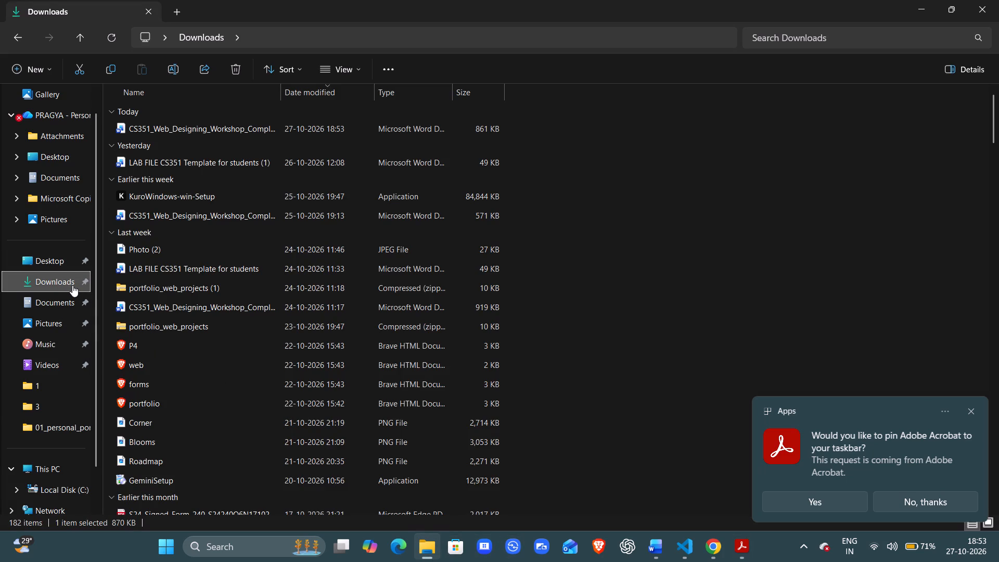
{"action": "right_click", "coordinate": [185, 125]}
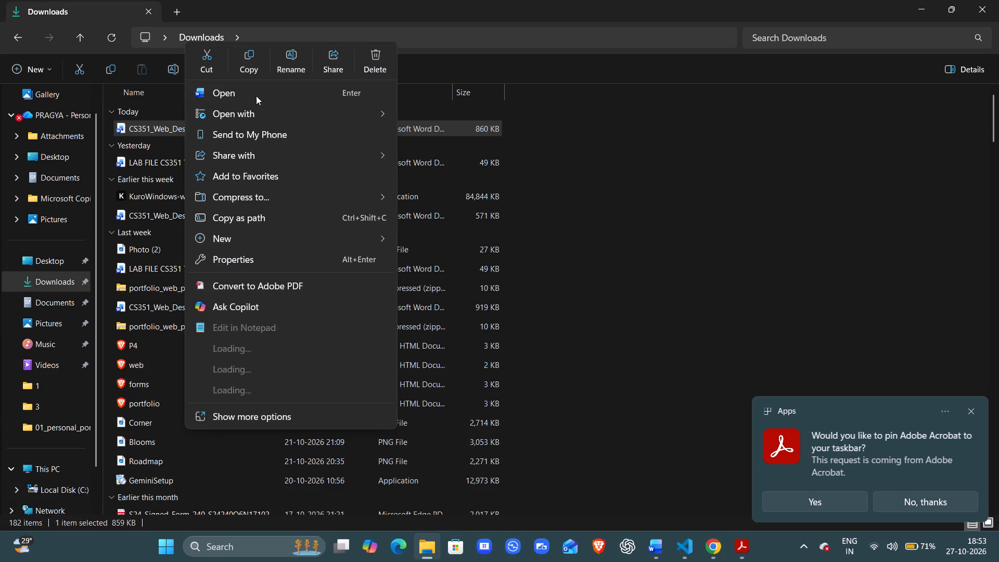
{"action": "left_click", "coordinate": [283, 62]}
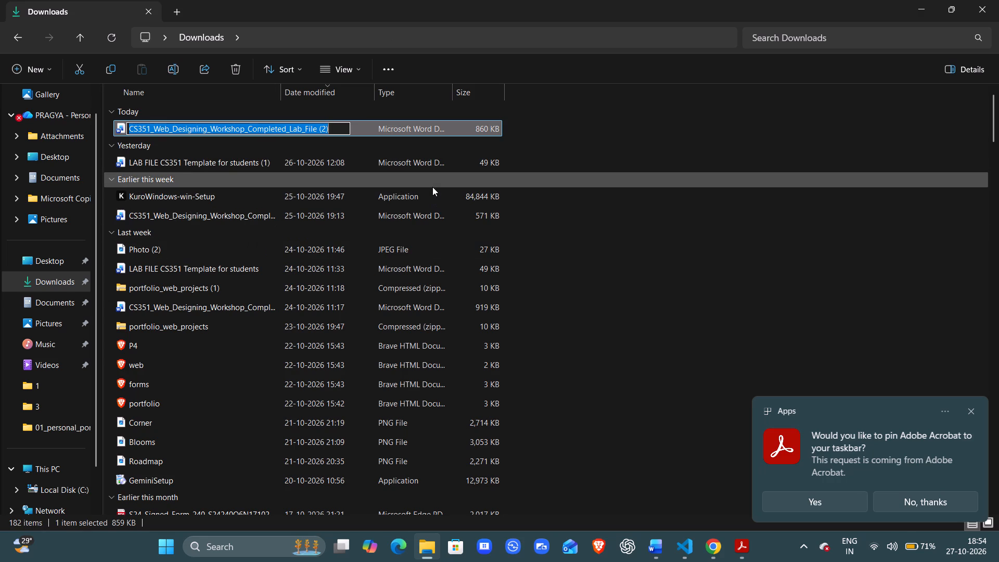
{"action": "key", "text": "BackSpace"}
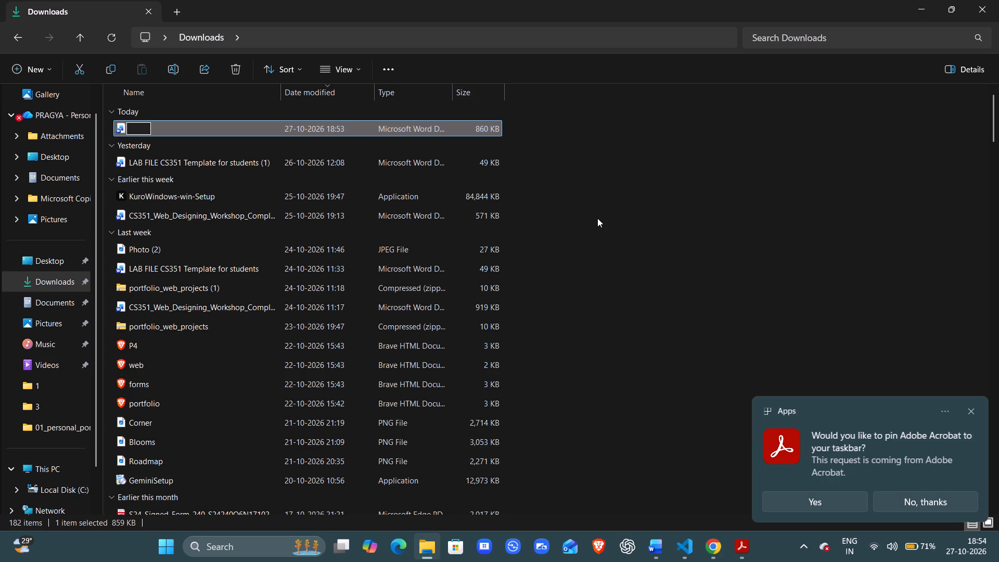
{"action": "type", "text": "FSD"}
{"action": "key", "text": "shift+underscore"}
{"action": "key", "text": "f"}
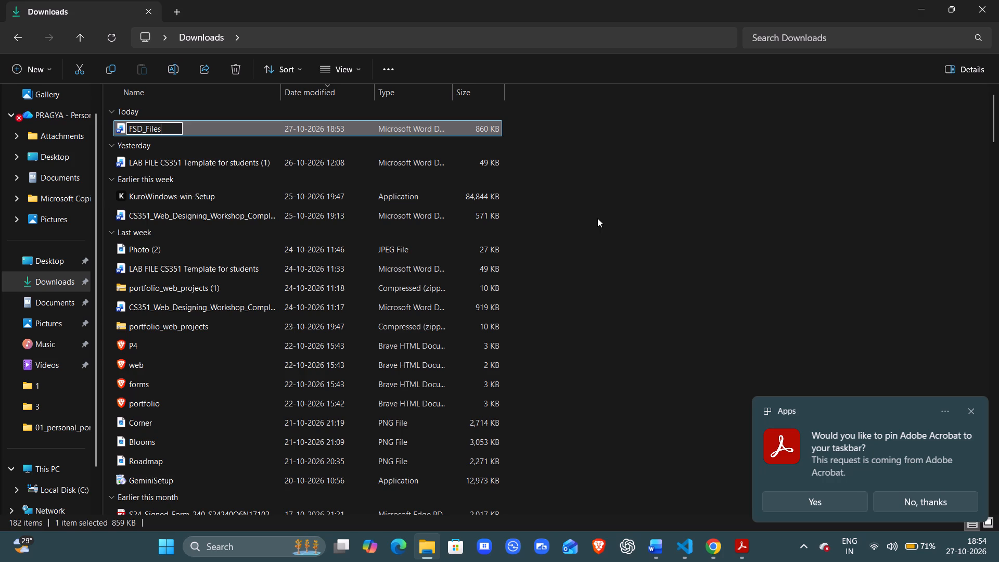
{"action": "key", "text": "Return"}
{"action": "left_click", "coordinate": [736, 302]}
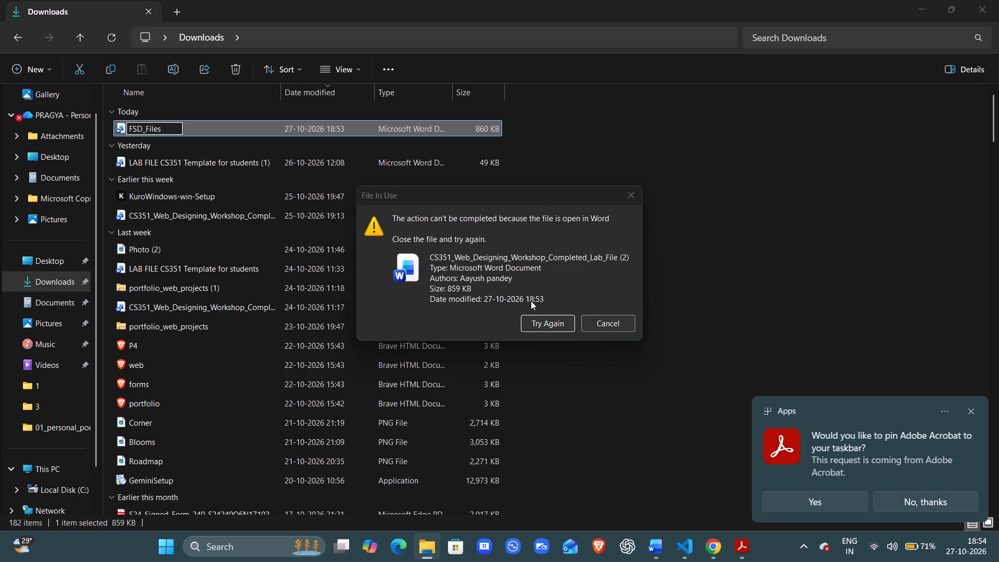
{"action": "left_click", "coordinate": [537, 326]}
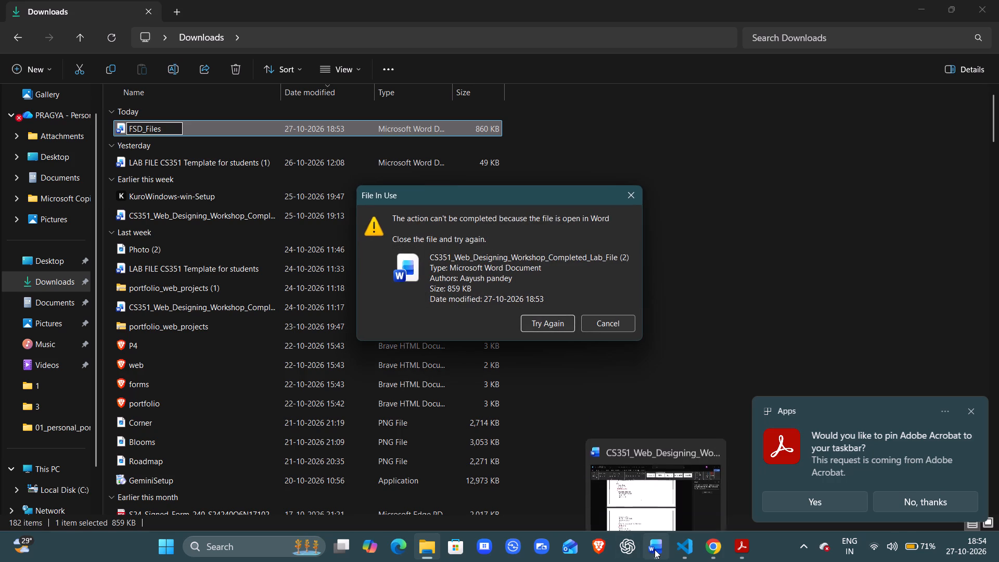
{"action": "left_click", "coordinate": [708, 434]}
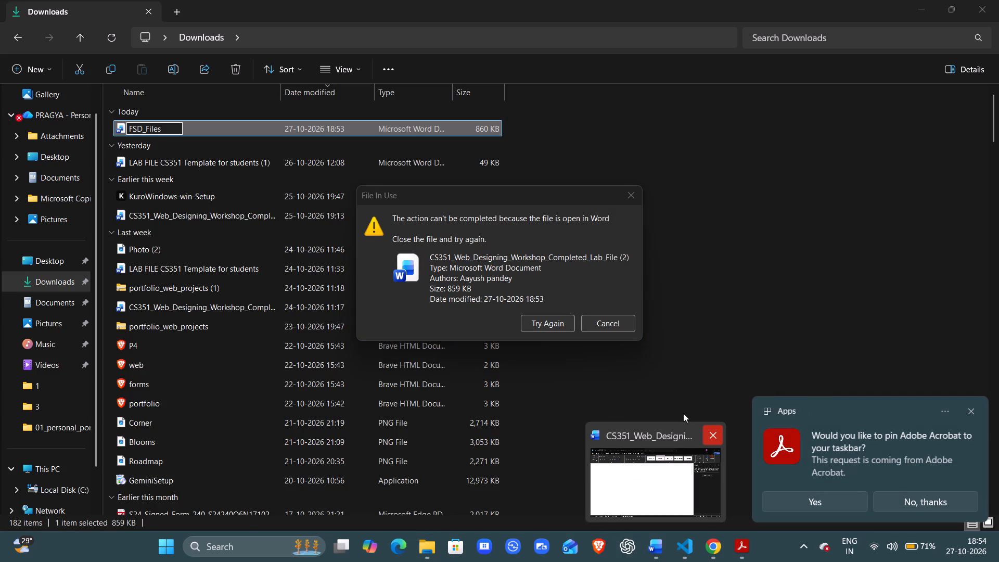
{"action": "left_click", "coordinate": [551, 322]}
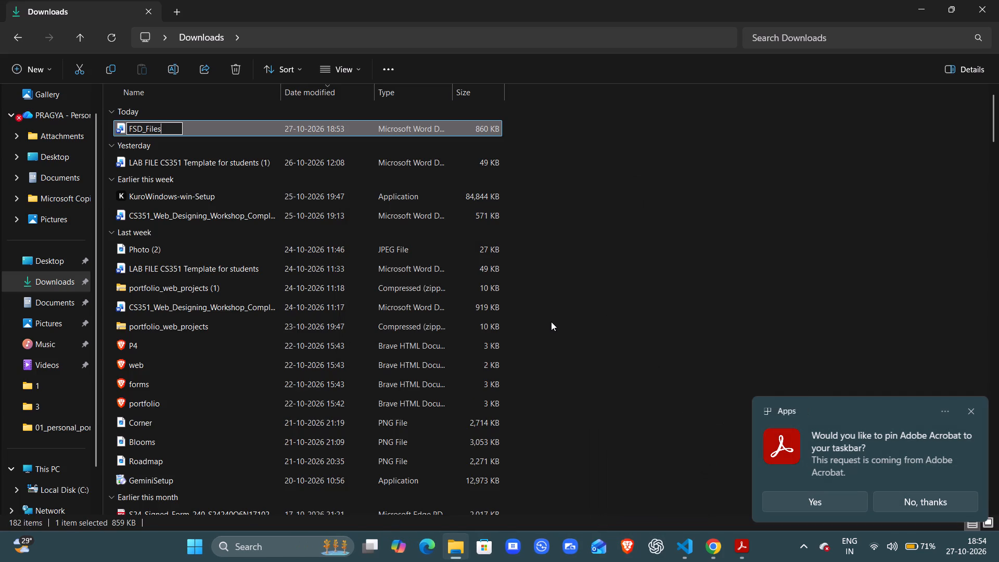
{"action": "left_click", "coordinate": [621, 292]}
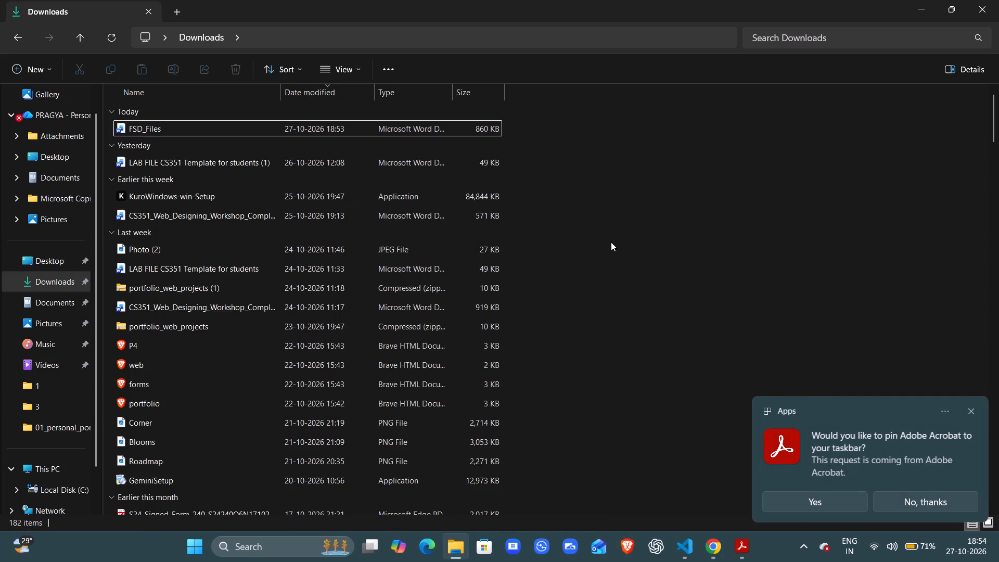
{"action": "left_click", "coordinate": [611, 242]}
{"action": "left_click", "coordinate": [740, 545]}
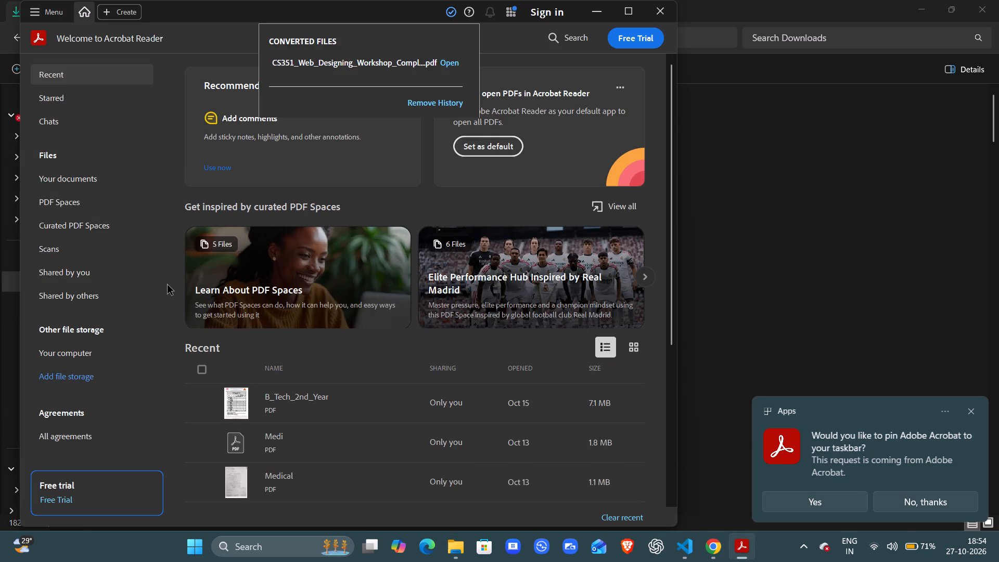
{"action": "left_click", "coordinate": [91, 76]}
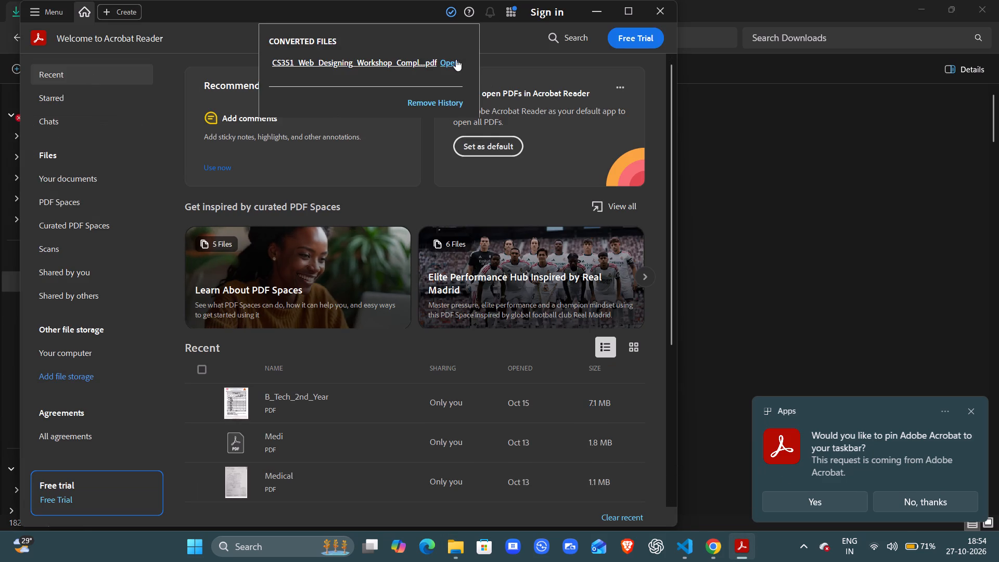
{"action": "left_click", "coordinate": [456, 59]}
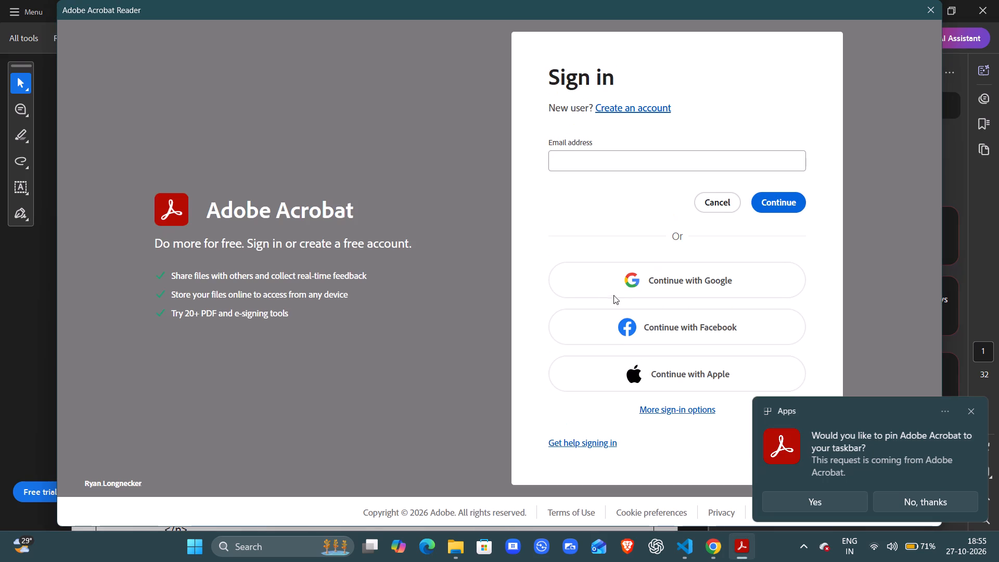
Cancel the Acrobat sign-in window and close the list of converted files over the CS351 lab file PDF.
{"action": "left_click", "coordinate": [699, 202]}
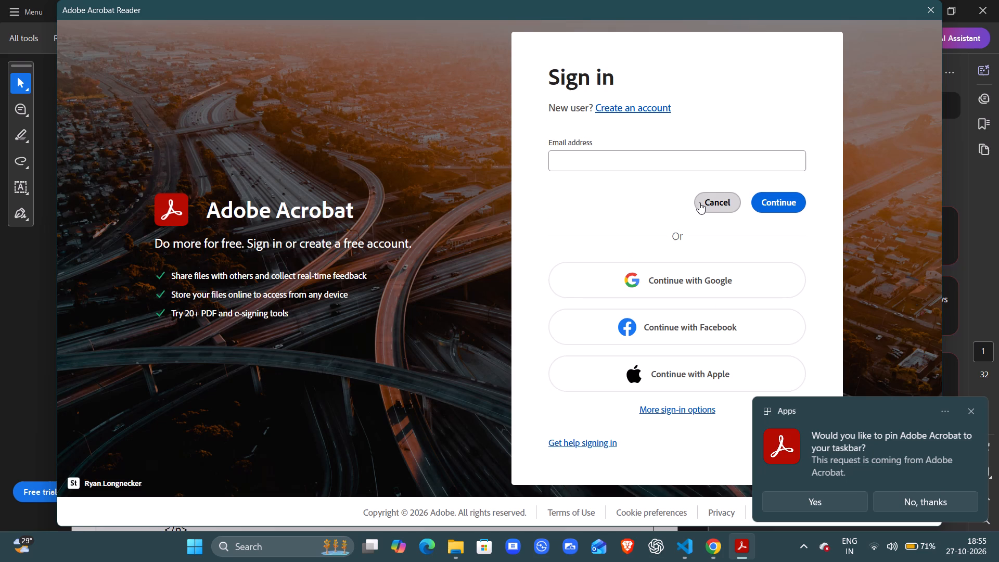
{"action": "left_click", "coordinate": [928, 6]}
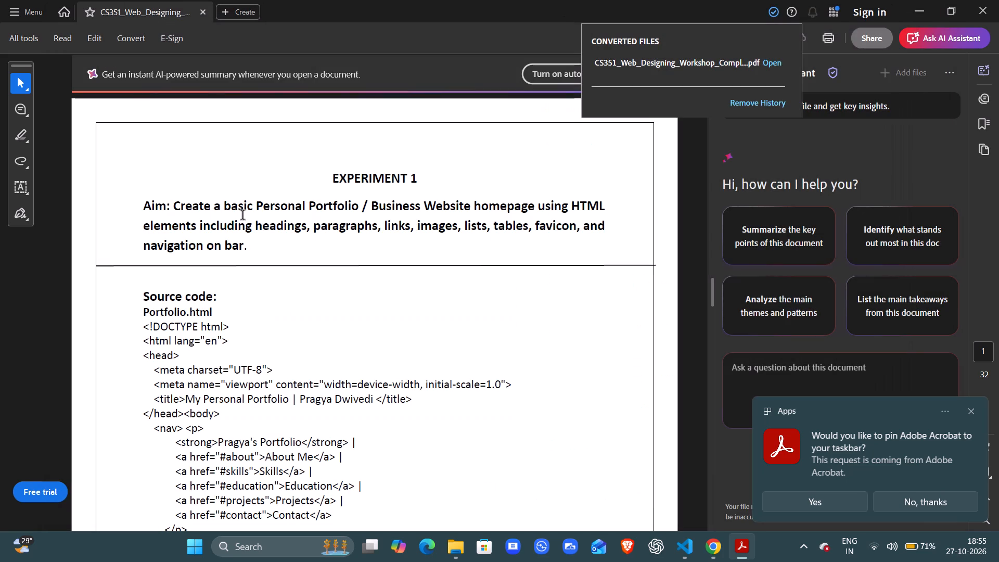
{"action": "left_click", "coordinate": [223, 144]}
{"action": "left_click", "coordinate": [624, 184]}
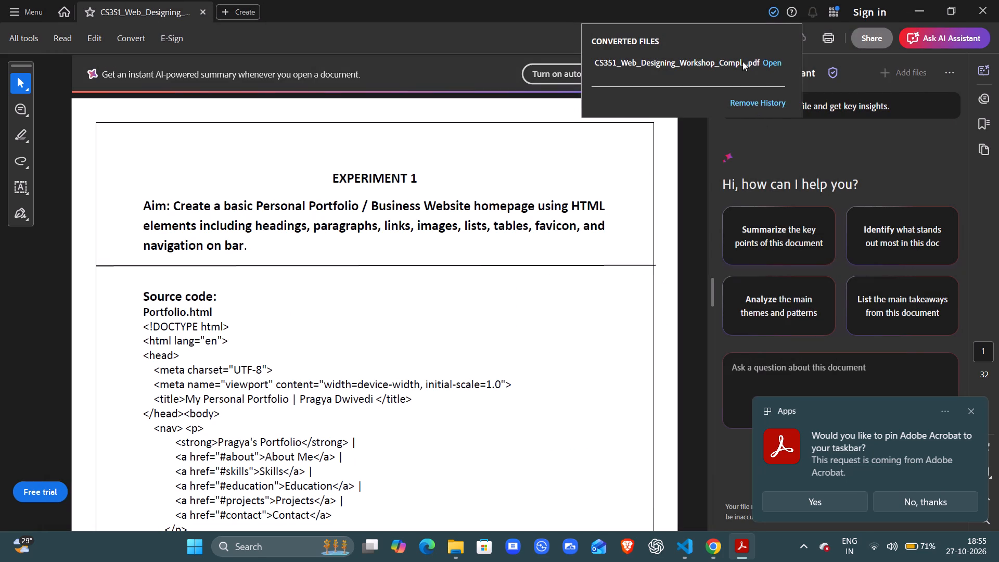
{"action": "left_click", "coordinate": [775, 16]}
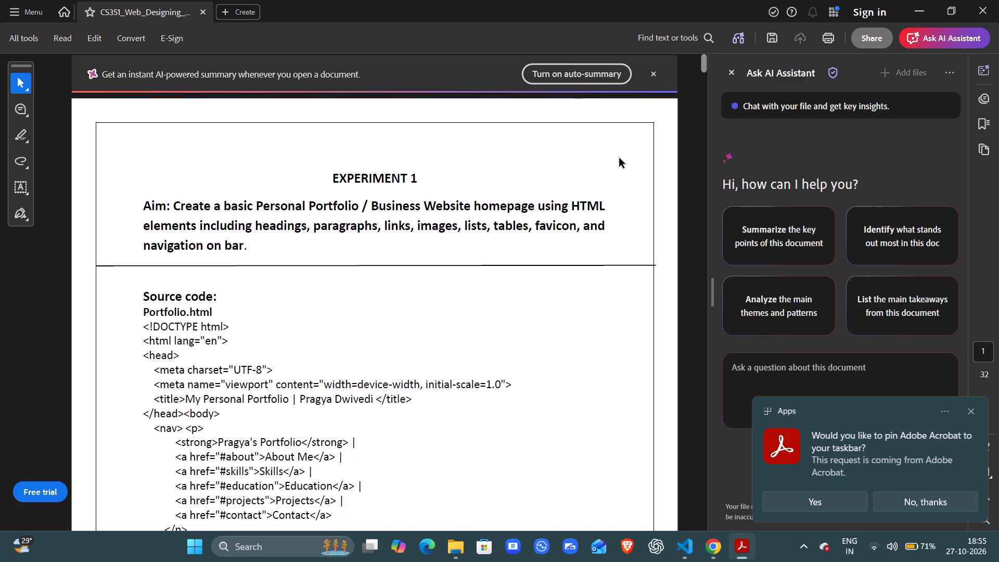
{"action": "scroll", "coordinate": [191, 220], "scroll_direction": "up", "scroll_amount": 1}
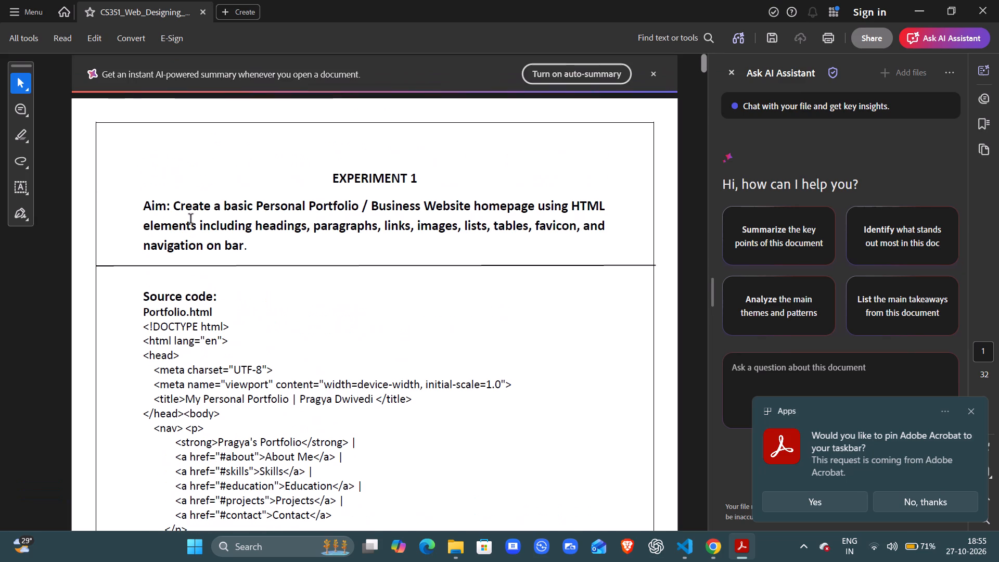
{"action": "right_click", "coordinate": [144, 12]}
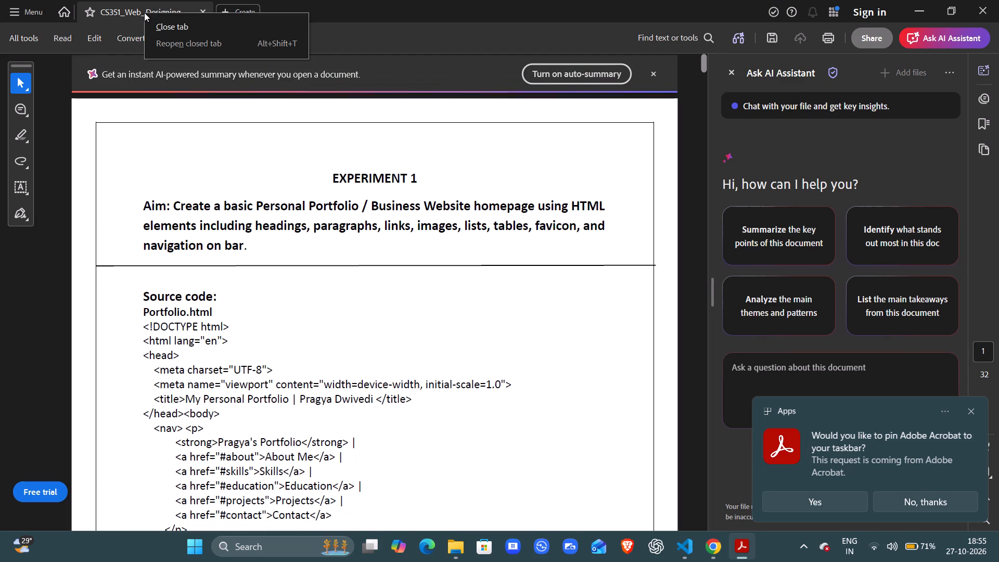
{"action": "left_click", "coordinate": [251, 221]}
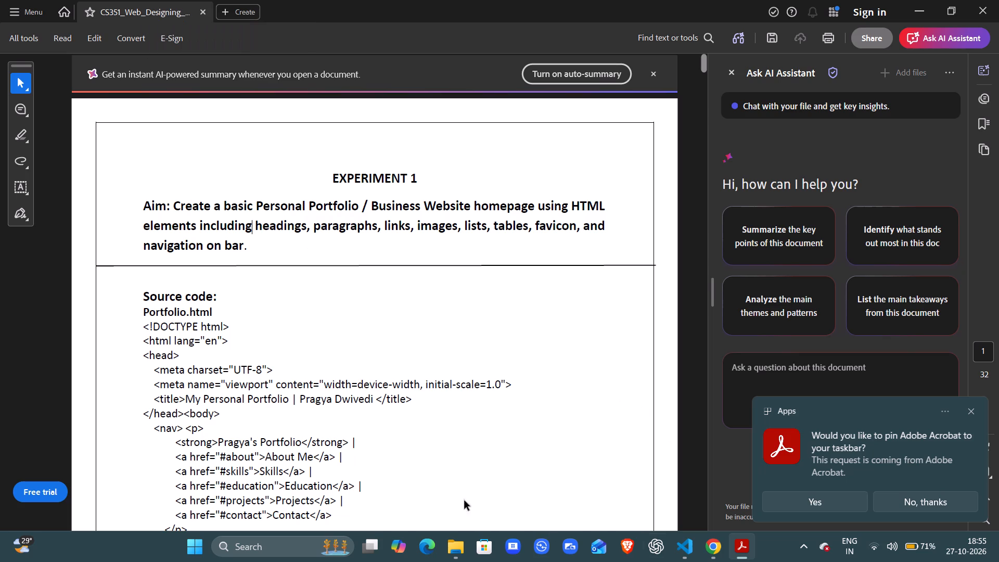
Switch to the Downloads folder in File Explorer.
{"action": "left_click", "coordinate": [447, 547]}
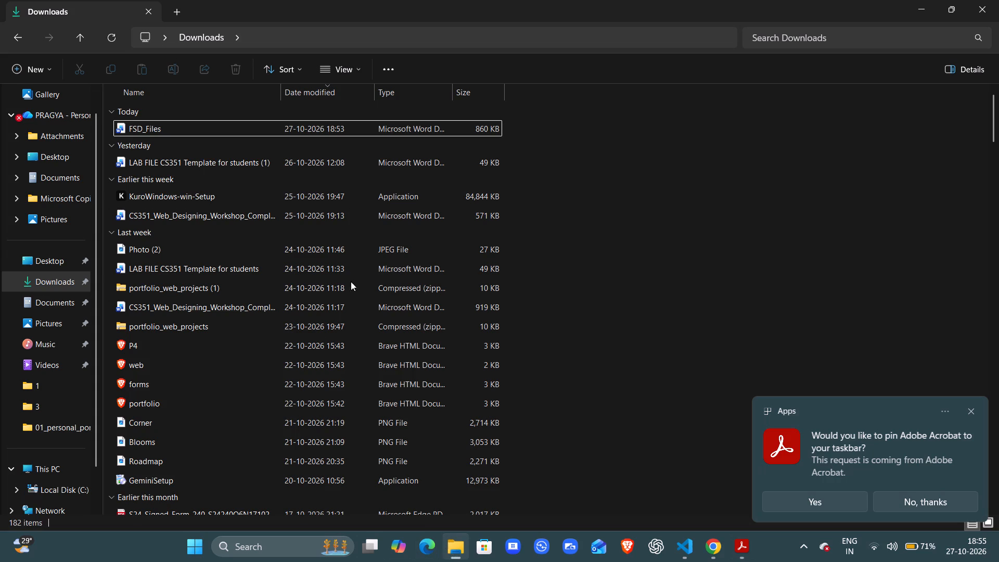
Open the FSD_Files document from Downloads in Word and start creating a PDF from it with Adobe Acrobat.
{"action": "double_click", "coordinate": [275, 131]}
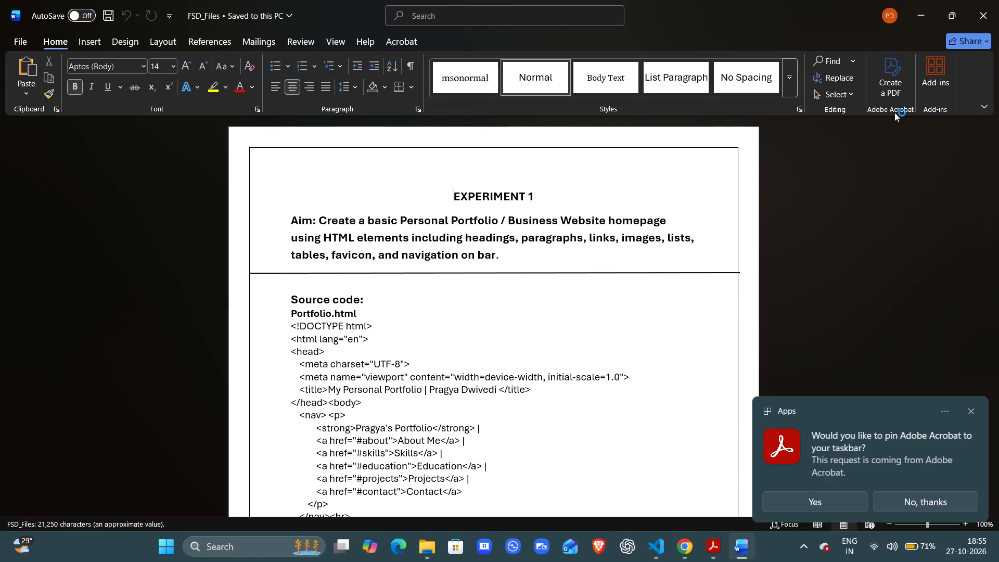
{"action": "left_click", "coordinate": [897, 87]}
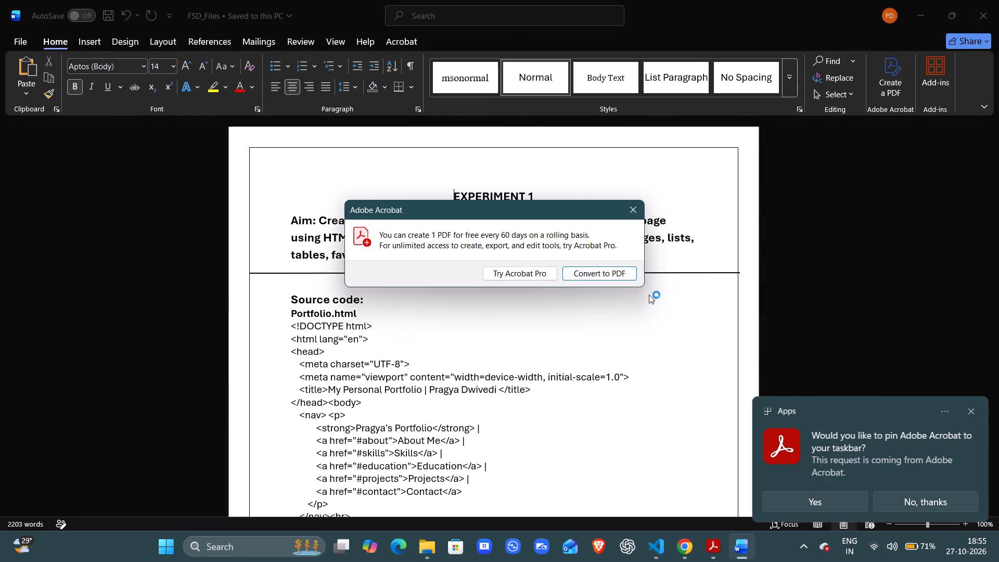
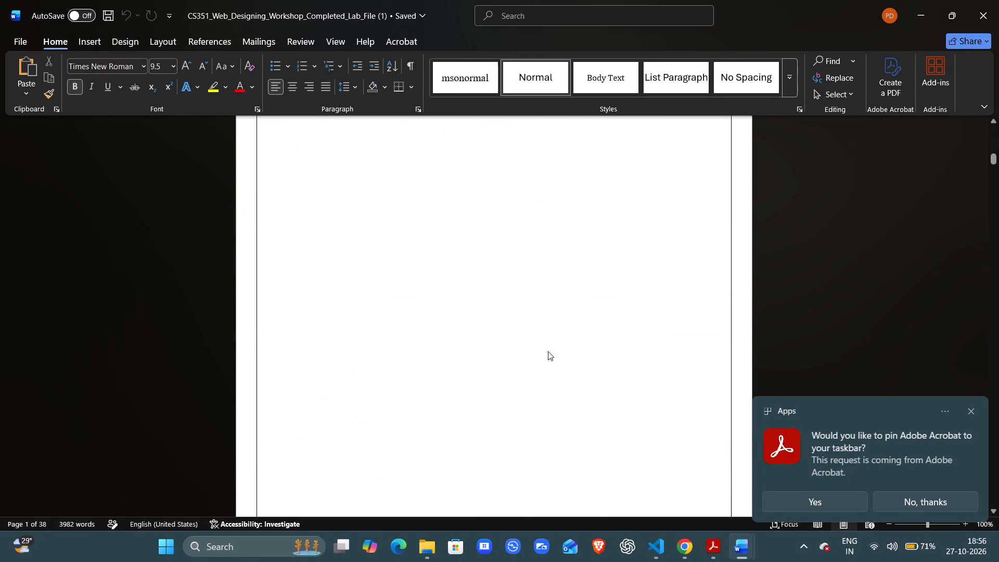
Look through the open CS351 lab file (1) document and check the refreshed Downloads folder in File Explorer.
{"action": "scroll", "coordinate": [548, 351], "scroll_direction": "down", "scroll_amount": 7}
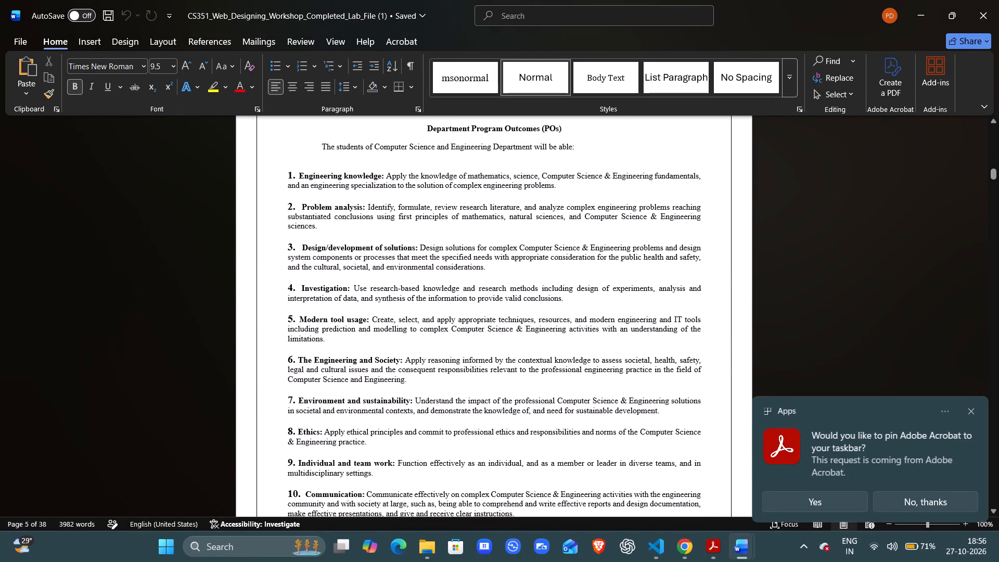
{"action": "scroll", "coordinate": [548, 351], "scroll_direction": "up", "scroll_amount": 16}
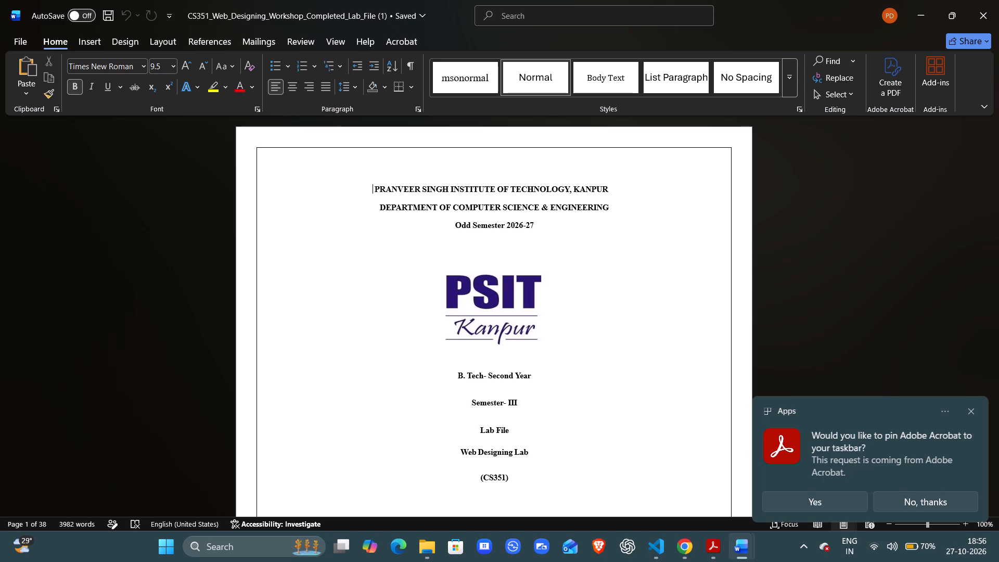
{"action": "left_click", "coordinate": [418, 546]}
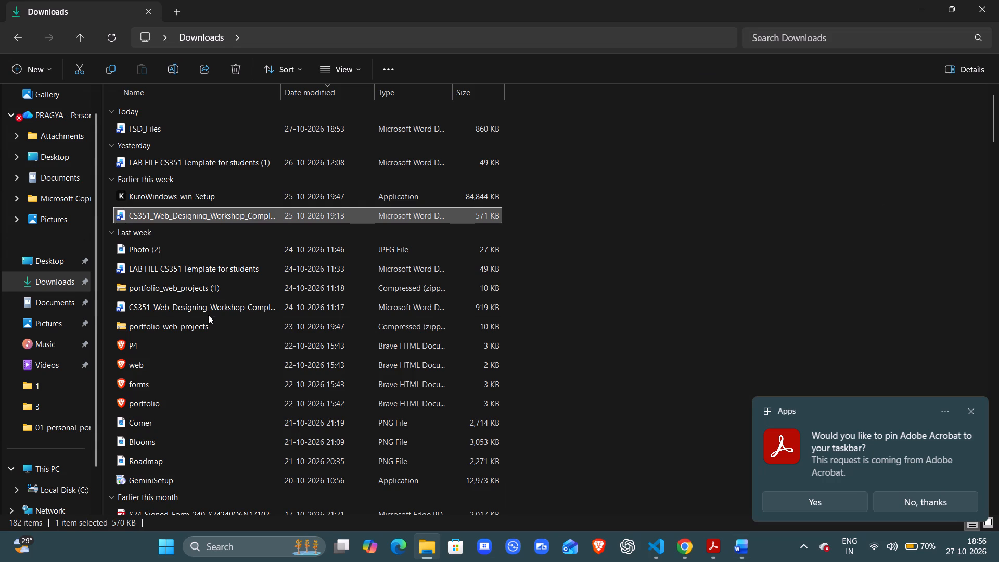
{"action": "left_click", "coordinate": [114, 38]}
{"action": "left_click", "coordinate": [915, 5]}
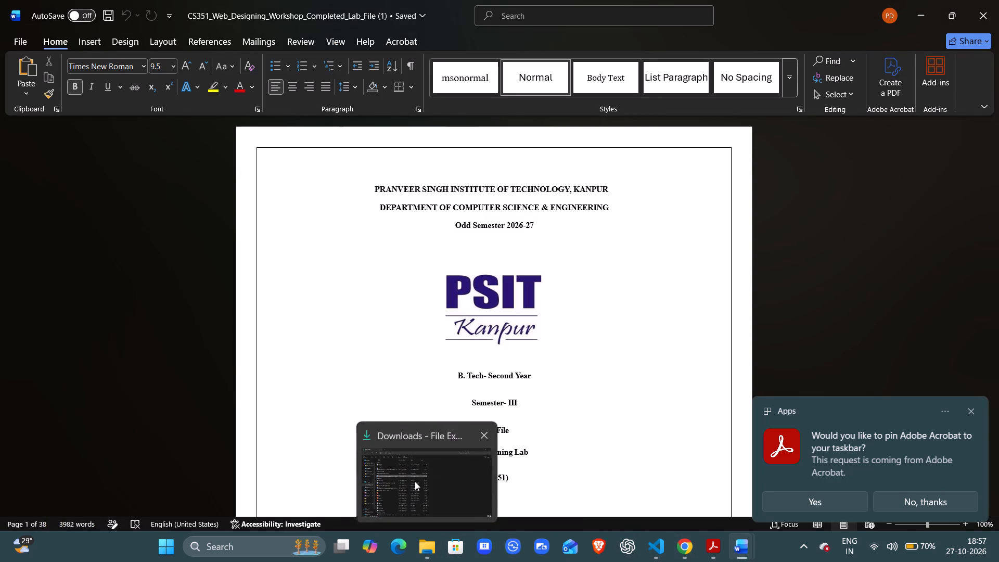
Open the FSD_Files Word document from the Downloads folder and check its opening pages.
{"action": "left_click", "coordinate": [415, 481]}
{"action": "double_click", "coordinate": [171, 129]}
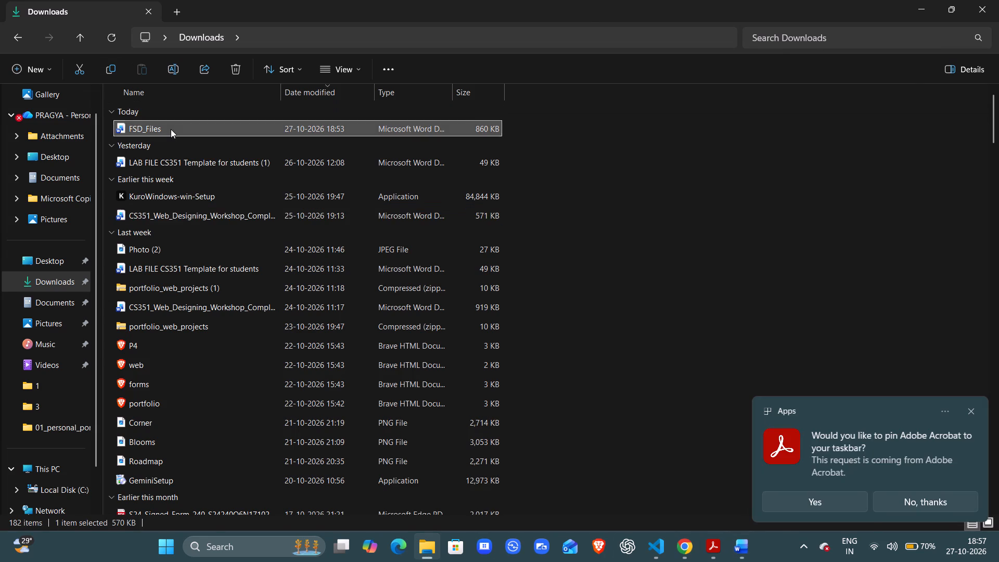
{"action": "scroll", "coordinate": [543, 367], "scroll_direction": "down", "scroll_amount": 1}
{"action": "scroll", "coordinate": [543, 367], "scroll_direction": "up", "scroll_amount": 2}
{"action": "scroll", "coordinate": [543, 367], "scroll_direction": "down", "scroll_amount": 1}
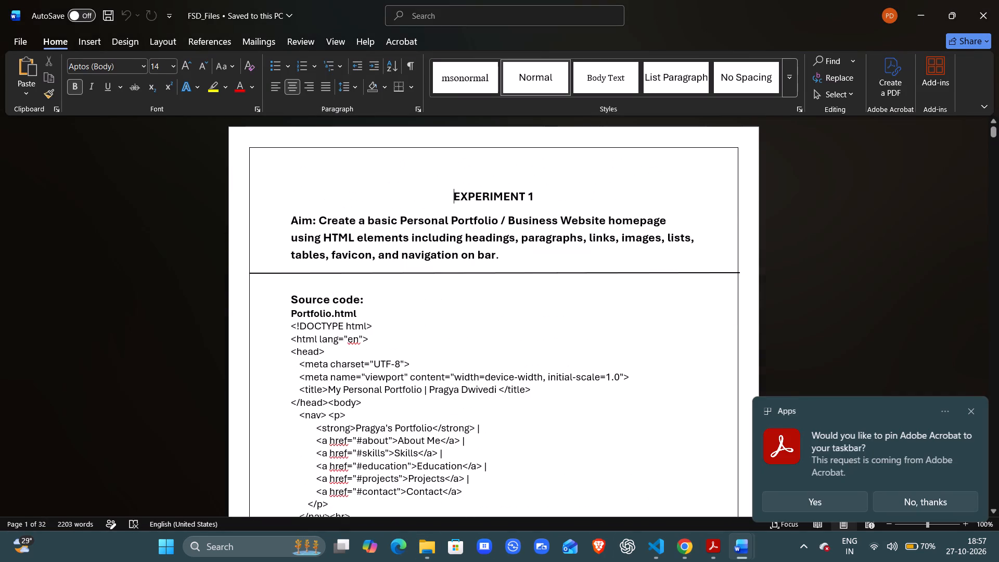
{"action": "scroll", "coordinate": [543, 367], "scroll_direction": "up", "scroll_amount": 3}
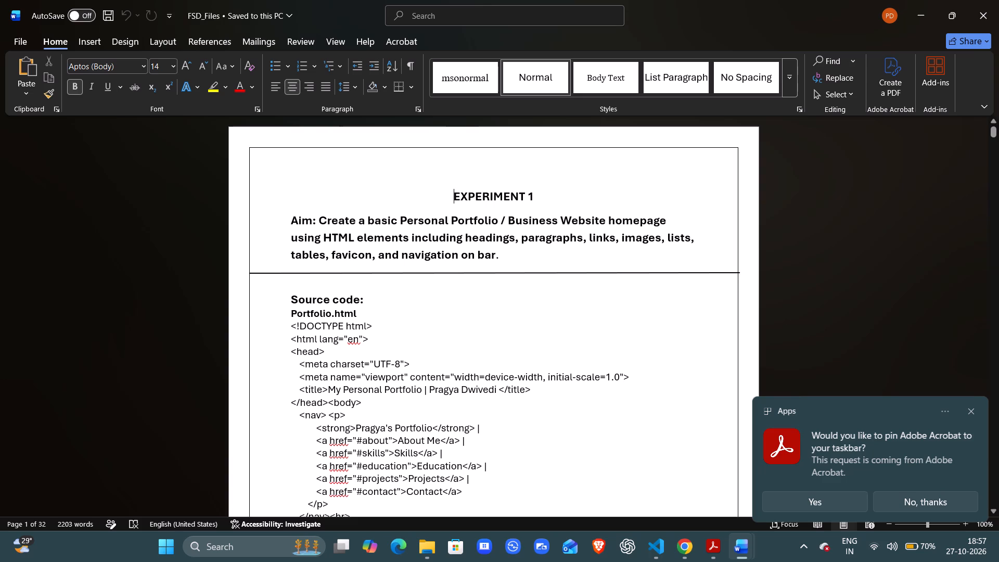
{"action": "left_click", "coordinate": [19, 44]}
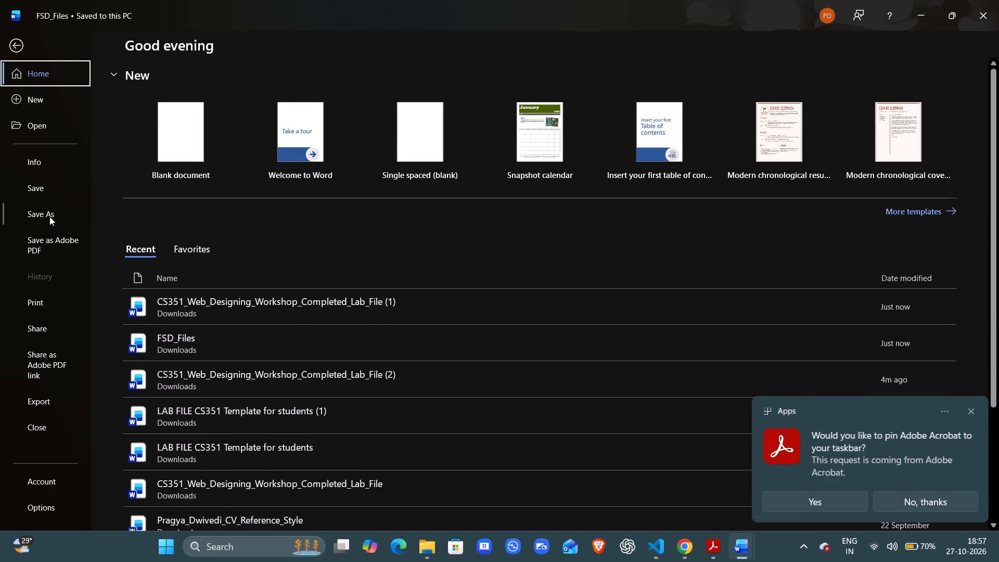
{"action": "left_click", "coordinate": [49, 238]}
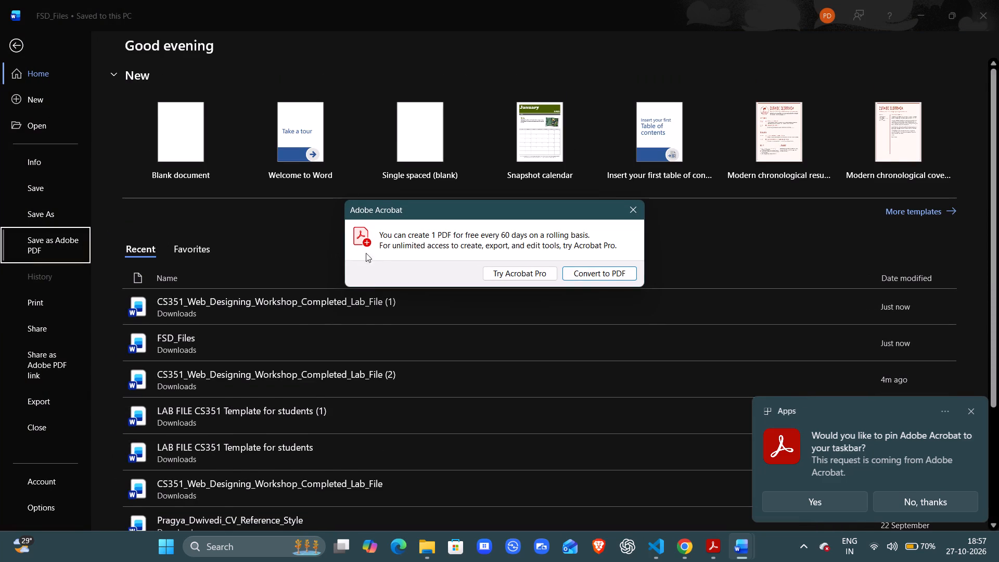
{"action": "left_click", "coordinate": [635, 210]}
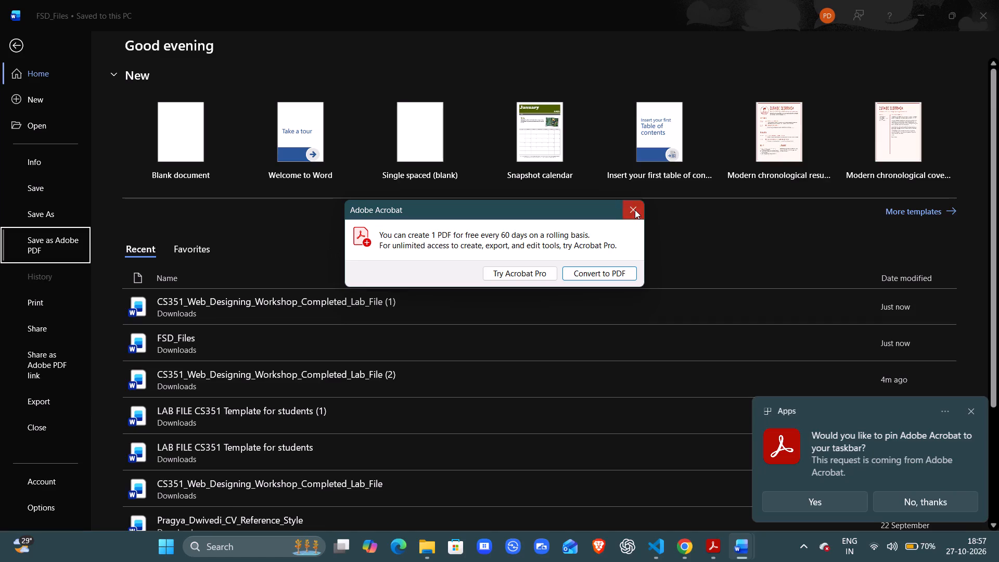
Save the document in PDF format as FSD_Files in the Downloads folder, and minimize the Acrobat window showing it.
{"action": "left_click", "coordinate": [55, 211]}
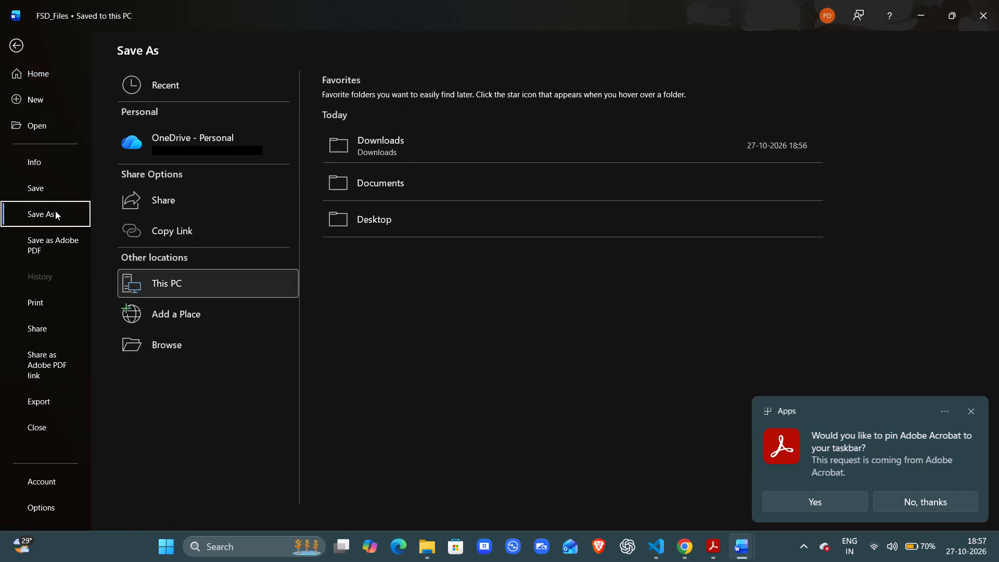
{"action": "left_click", "coordinate": [434, 142]}
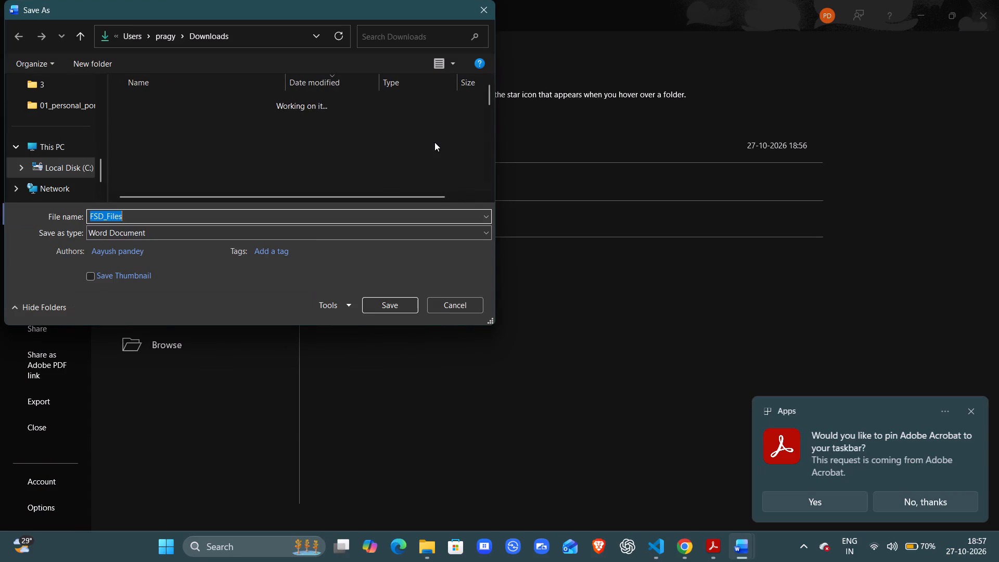
{"action": "left_click", "coordinate": [156, 233]}
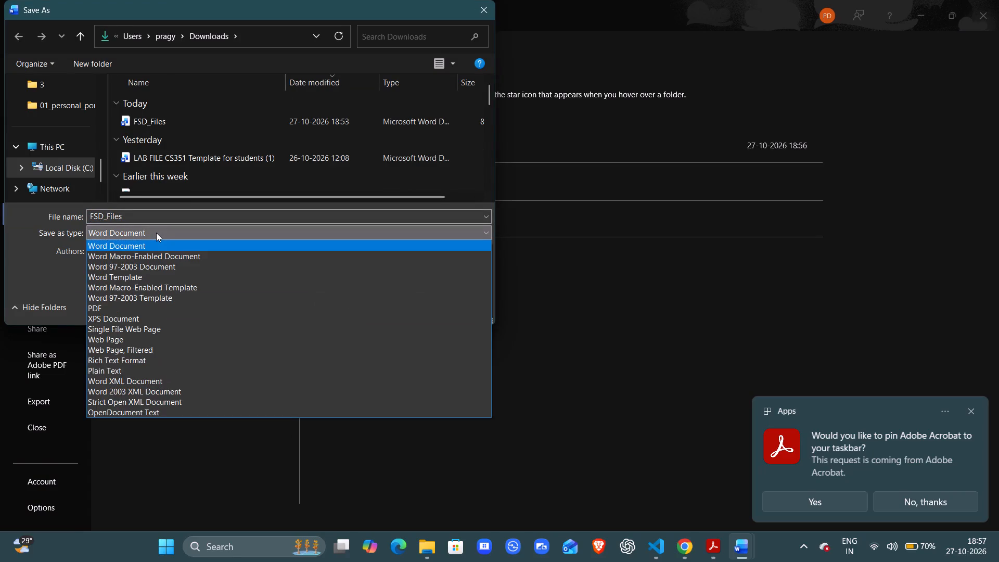
{"action": "left_click", "coordinate": [112, 309]}
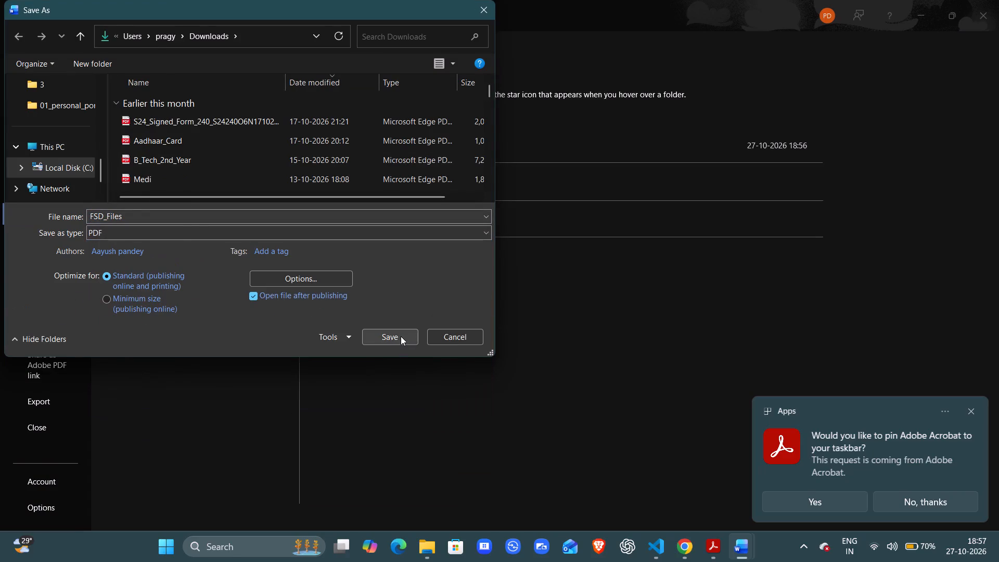
{"action": "left_click", "coordinate": [401, 336]}
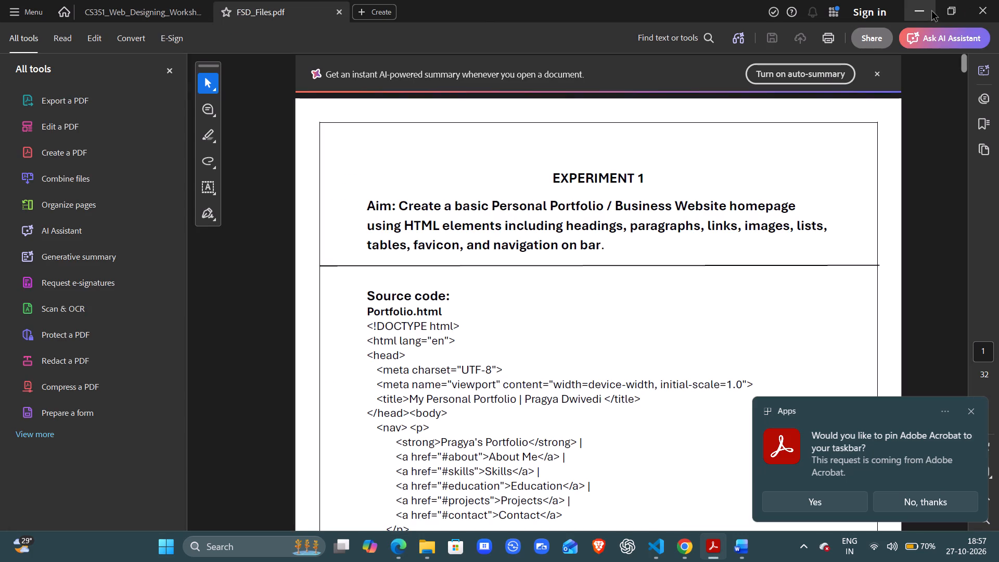
{"action": "left_click", "coordinate": [910, 10]}
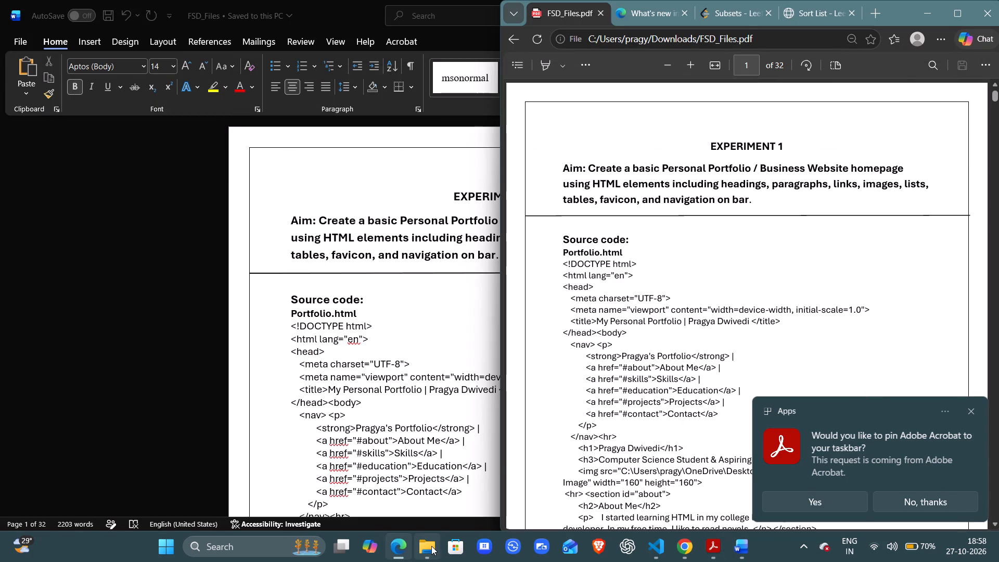
Refresh Downloads in File Explorer, reopen the FSD_Files Word document, review it through to the last page and close it.
{"action": "left_click", "coordinate": [431, 546]}
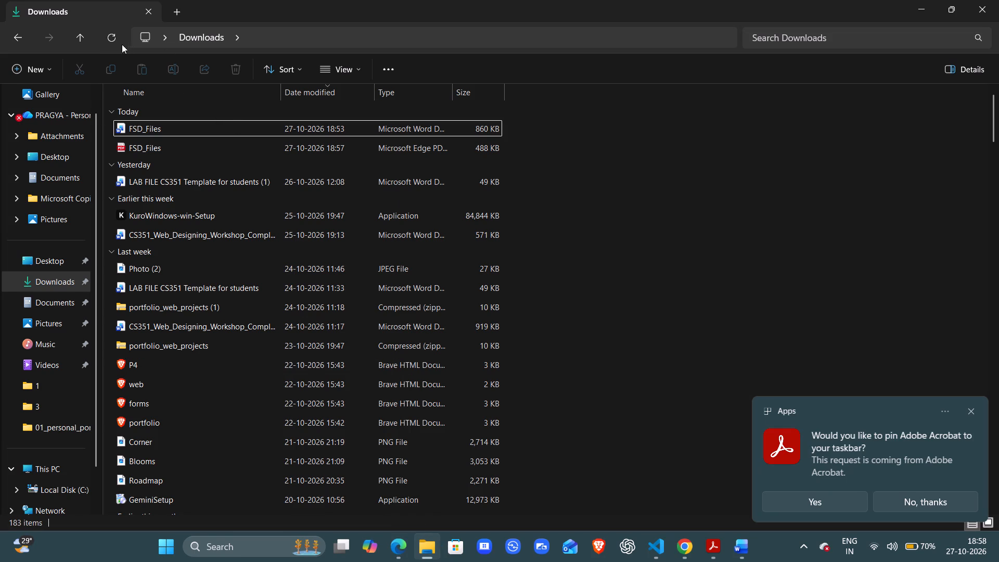
{"action": "left_click", "coordinate": [110, 45]}
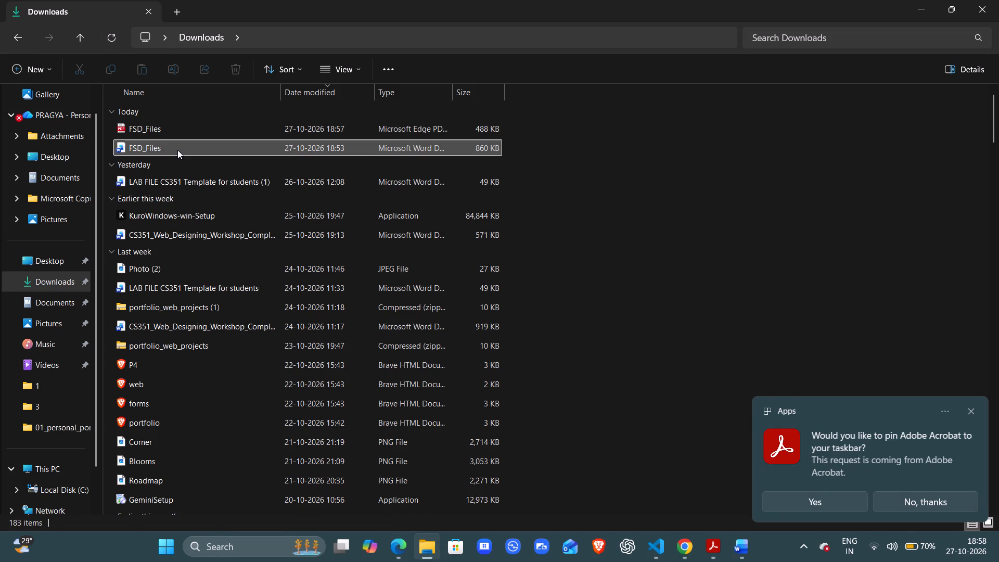
{"action": "double_click", "coordinate": [177, 150]}
{"action": "scroll", "coordinate": [399, 341], "scroll_direction": "down", "scroll_amount": 20}
{"action": "scroll", "coordinate": [399, 341], "scroll_direction": "down", "scroll_amount": 4}
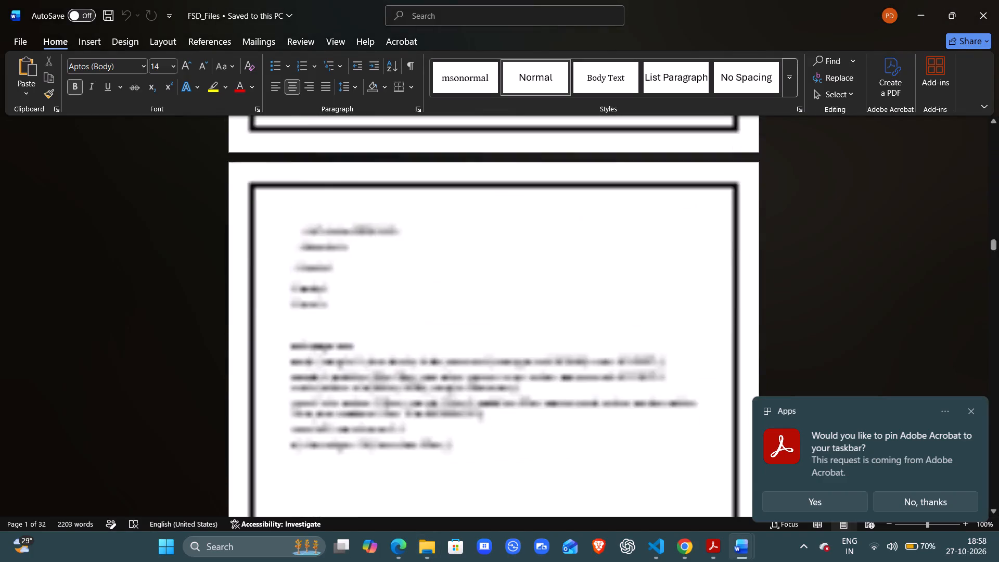
{"action": "scroll", "coordinate": [399, 341], "scroll_direction": "down", "scroll_amount": 20}
{"action": "scroll", "coordinate": [399, 341], "scroll_direction": "down", "scroll_amount": 15}
{"action": "scroll", "coordinate": [399, 341], "scroll_direction": "down", "scroll_amount": 6}
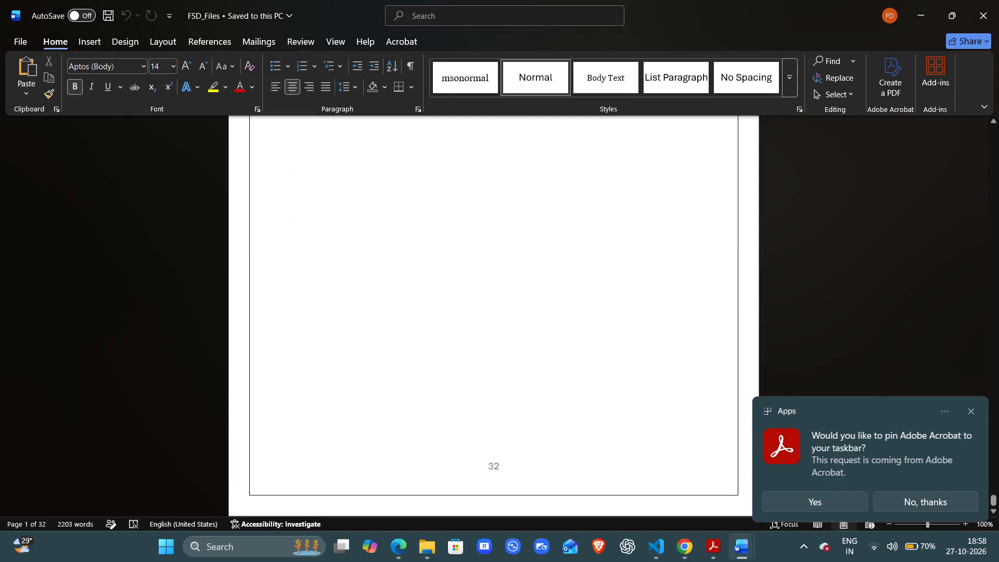
{"action": "scroll", "coordinate": [399, 341], "scroll_direction": "up", "scroll_amount": 4}
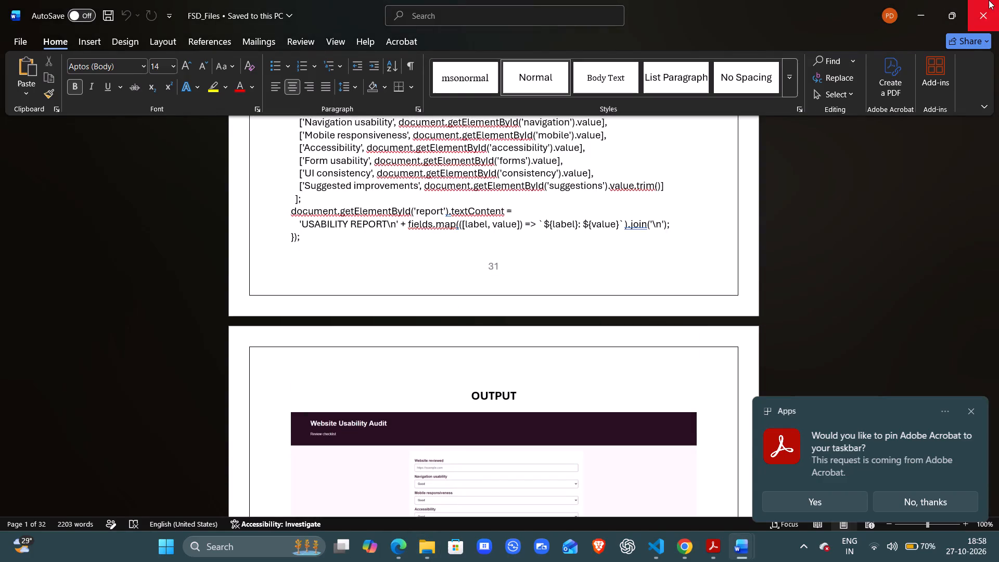
{"action": "left_click", "coordinate": [989, 0]}
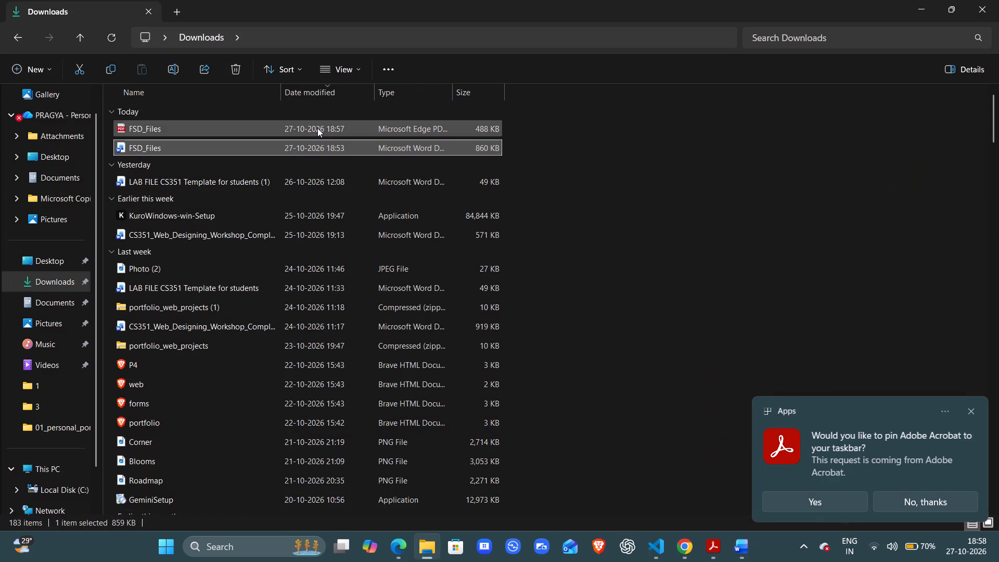
Copy the FSD_Files PDF in the Downloads folder.
{"action": "right_click", "coordinate": [317, 128]}
{"action": "left_click", "coordinate": [380, 96]}
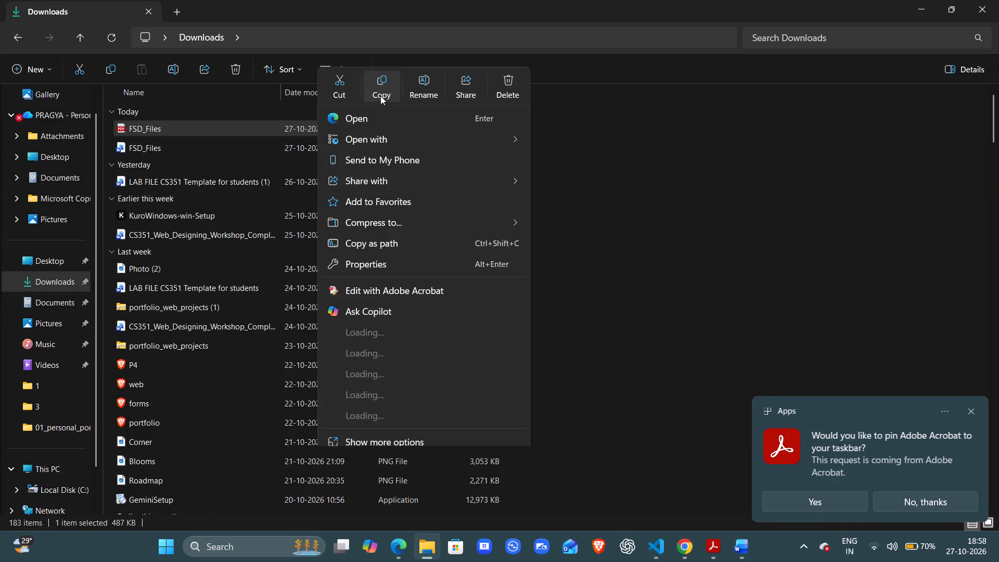